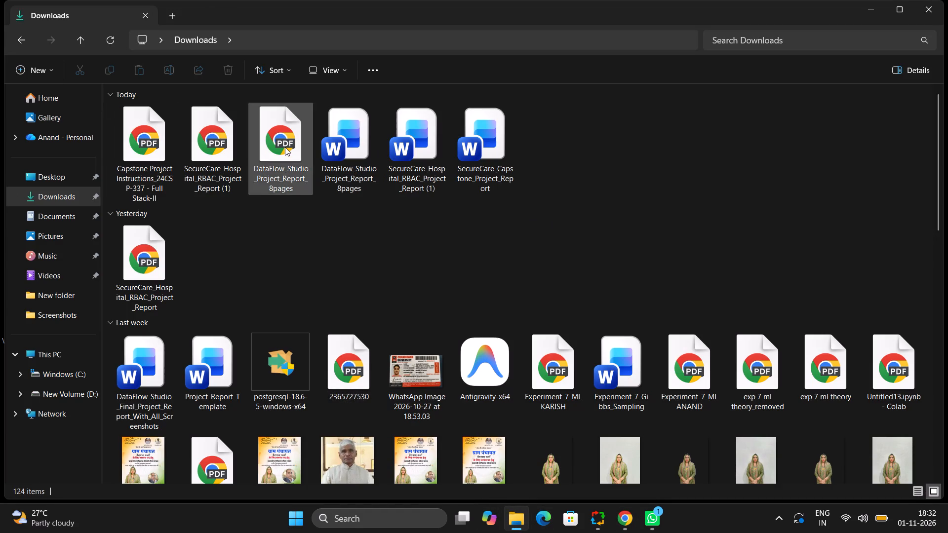
scroll(243, 207, up, 7)
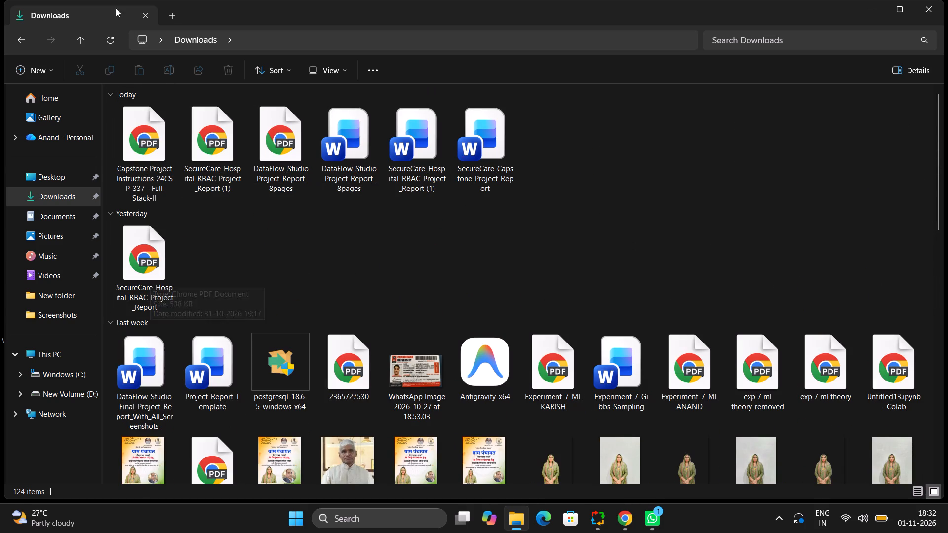
click(115, 39)
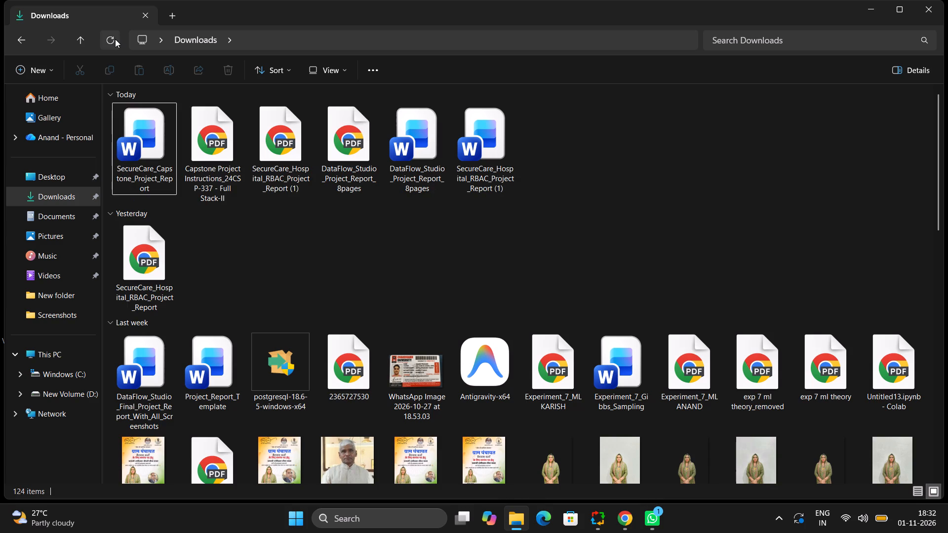
double_click(138, 124)
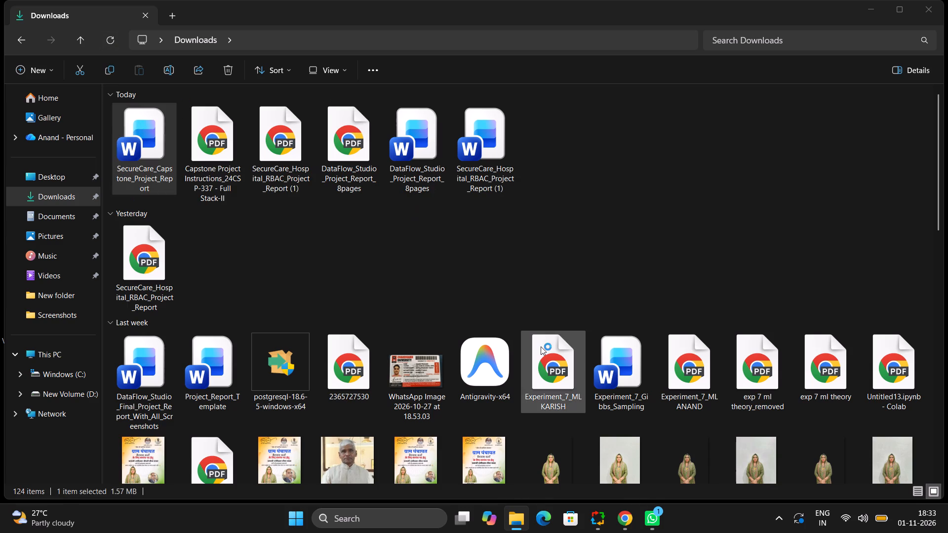
Enable editing of the report in a maximized window and dismiss the Office 2021 support notice.
click(756, 114)
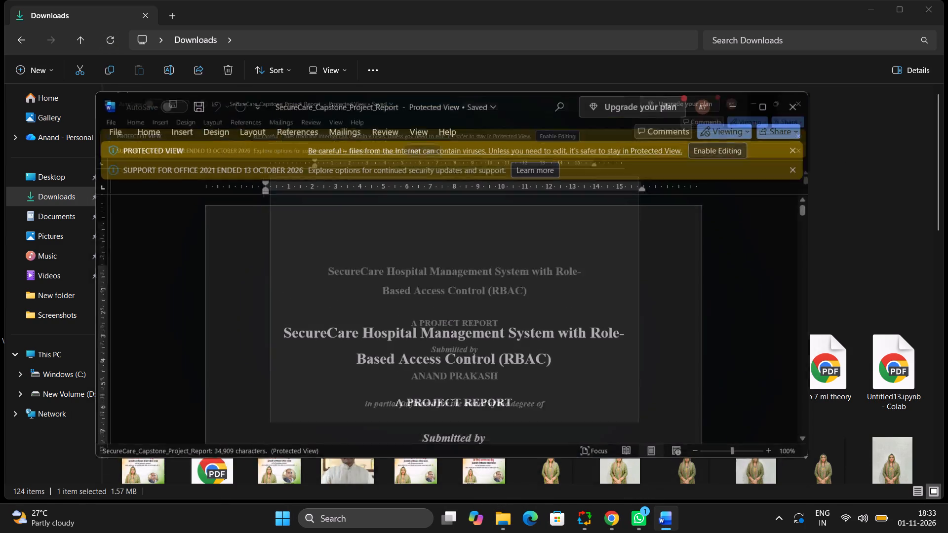
click(616, 56)
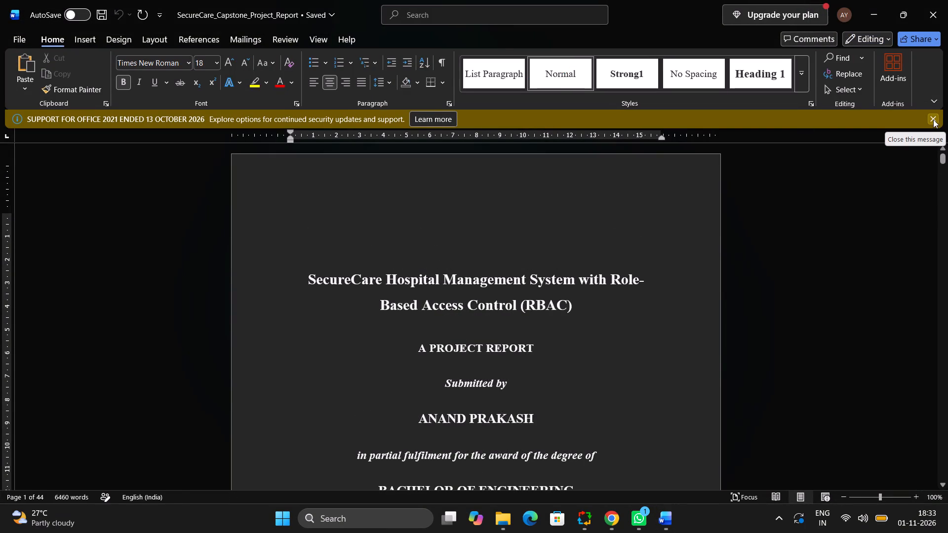
click(933, 119)
Add the second student's name in capitals on a new line below the first author under "Submitted by" on the cover page.
scroll(567, 394, down, 1)
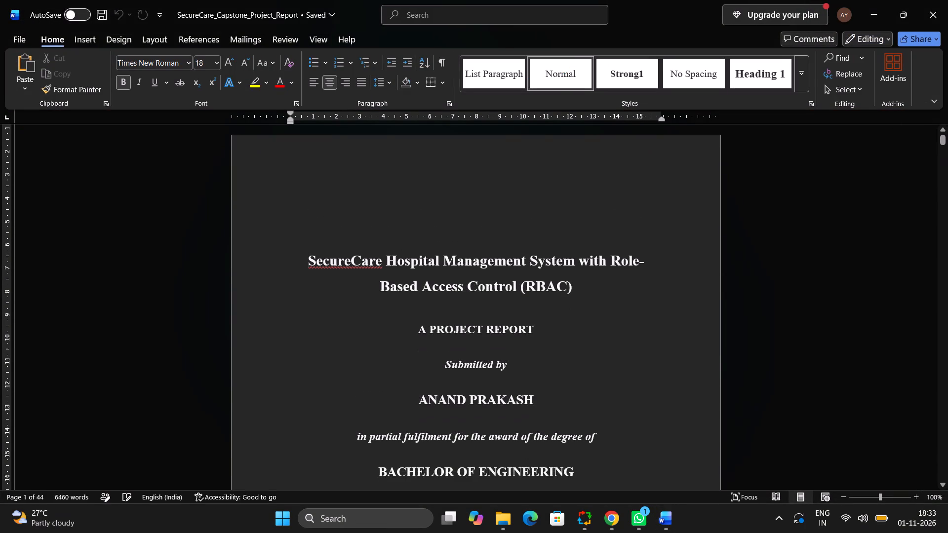
scroll(567, 394, down, 2)
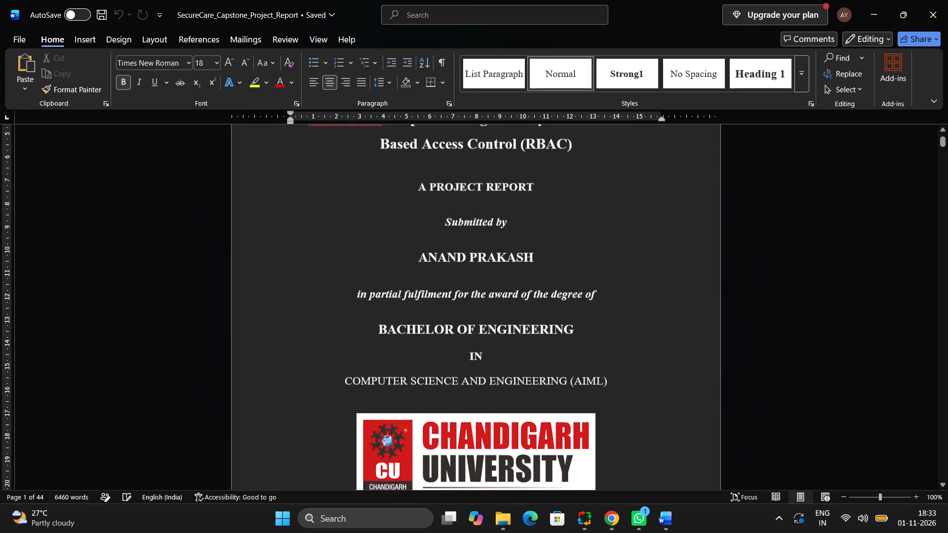
scroll(567, 394, down, 1)
scroll(567, 394, up, 1)
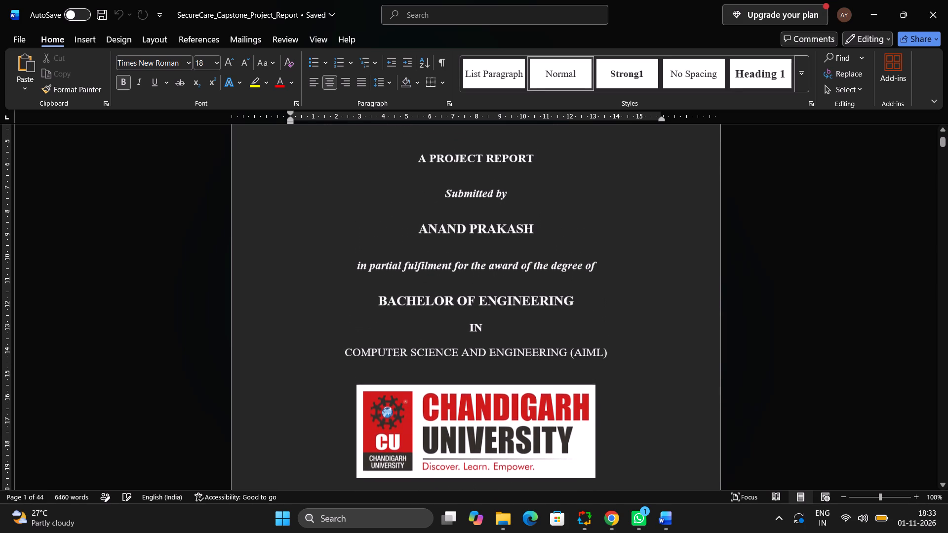
scroll(567, 394, up, 1)
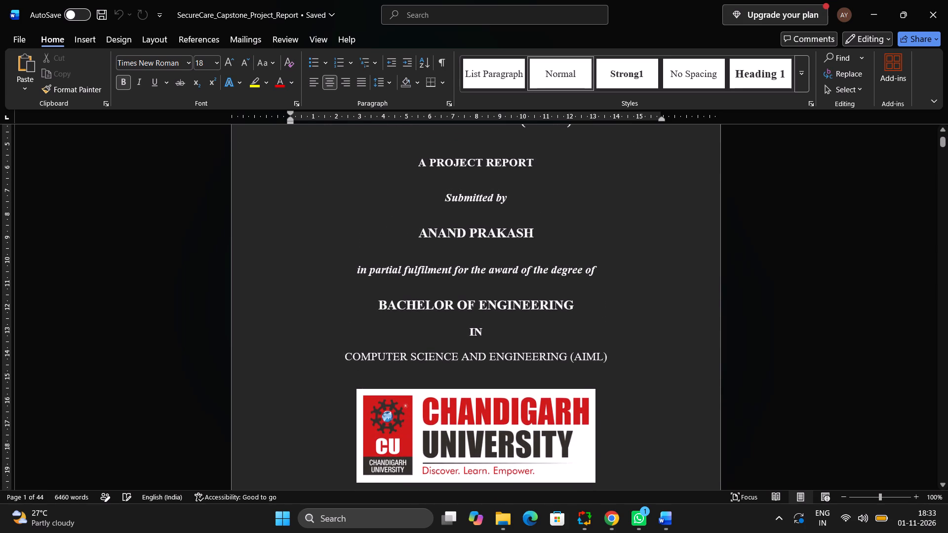
click(543, 235)
key(Return)
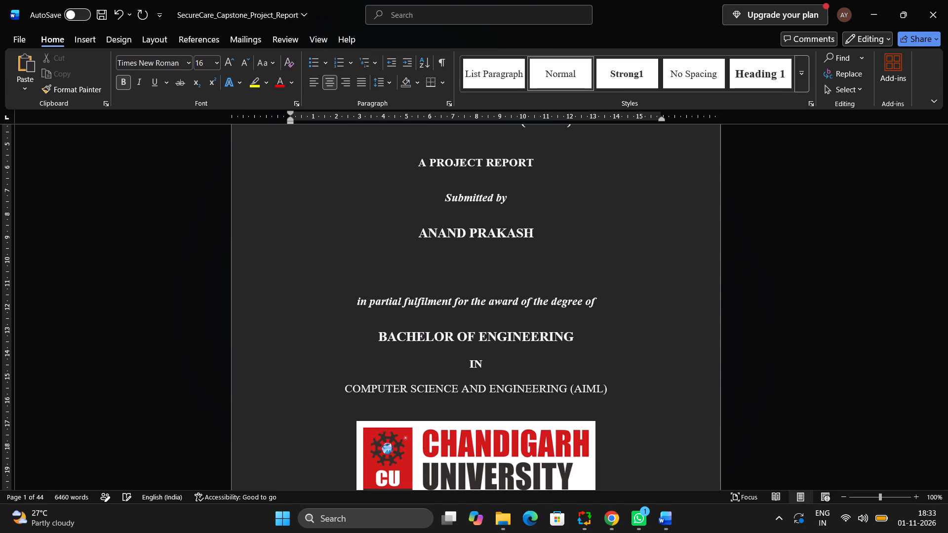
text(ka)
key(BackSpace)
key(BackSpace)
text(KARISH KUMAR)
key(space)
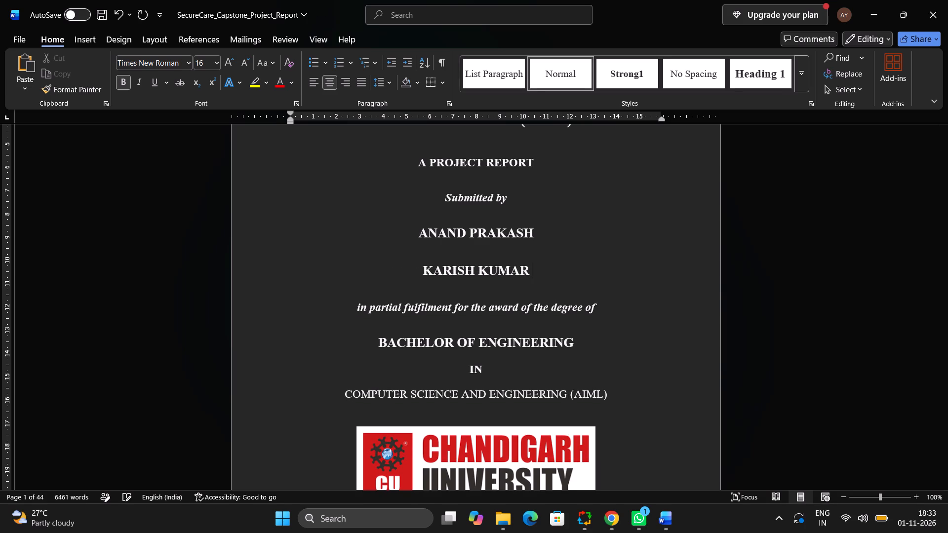
Look through the report's bonafide certificate, table of contents and the pages after them.
scroll(515, 203, down, 4)
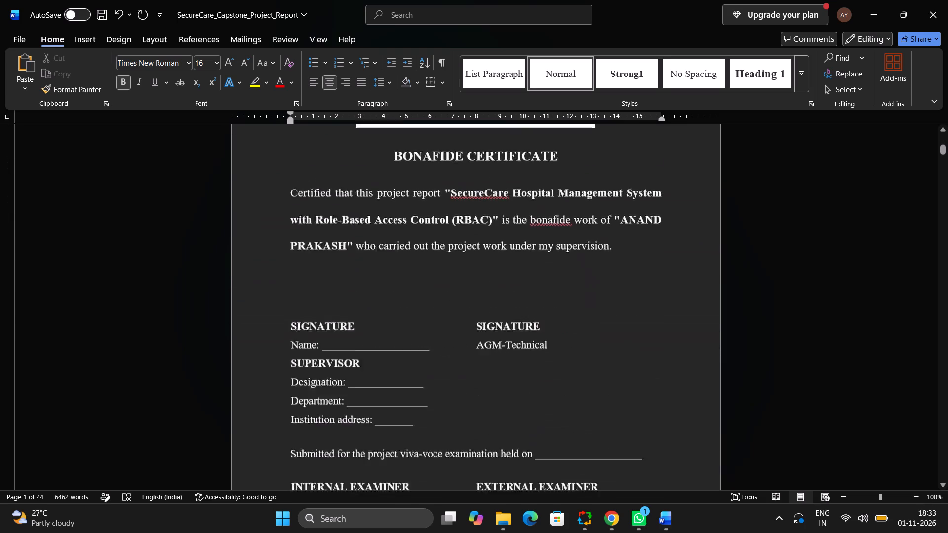
scroll(515, 203, down, 5)
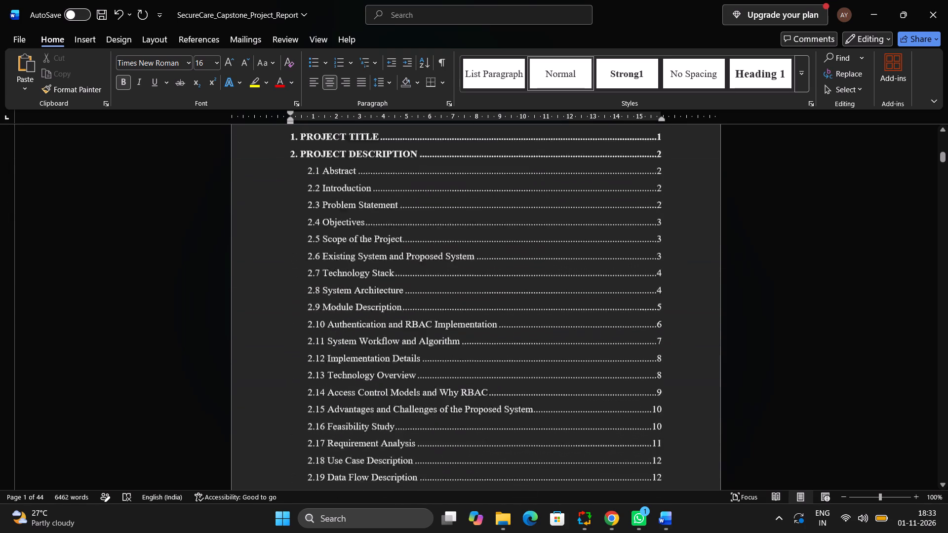
scroll(515, 203, down, 3)
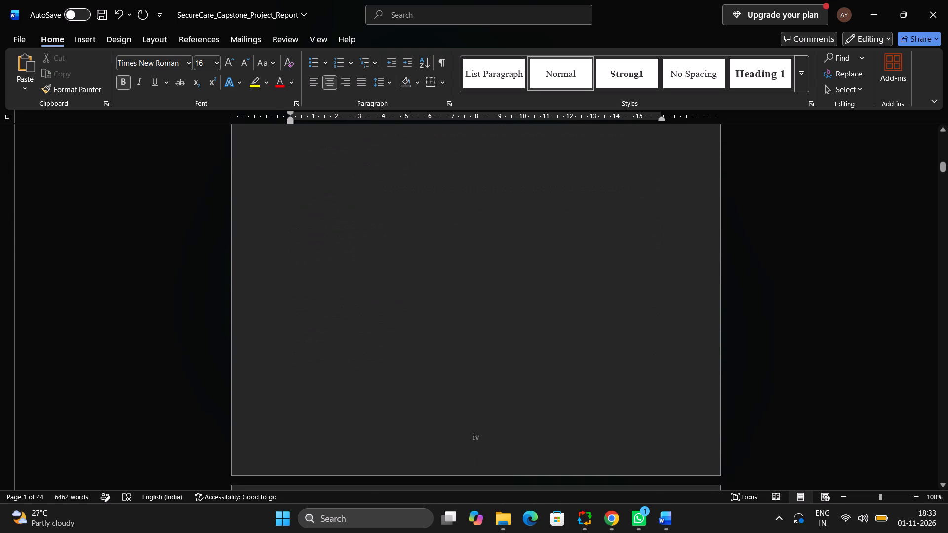
scroll(515, 203, down, 2)
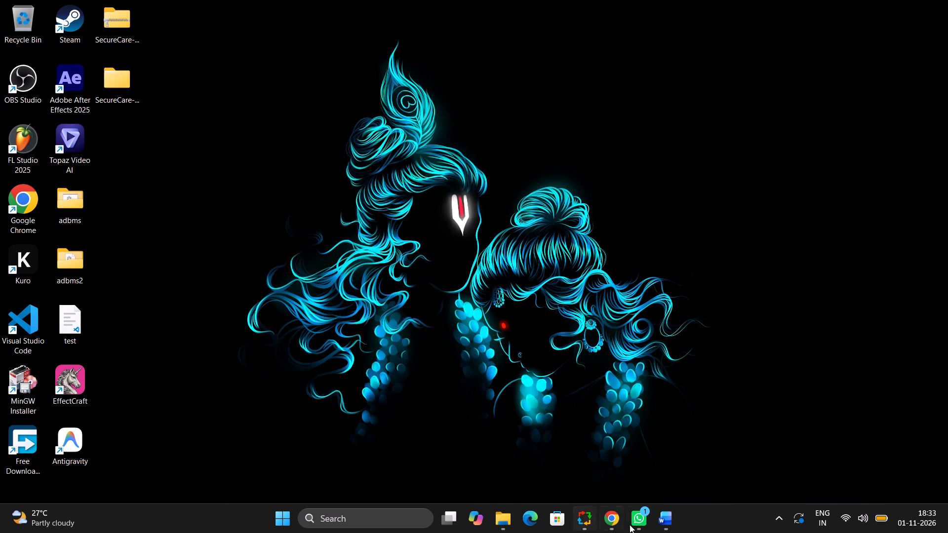
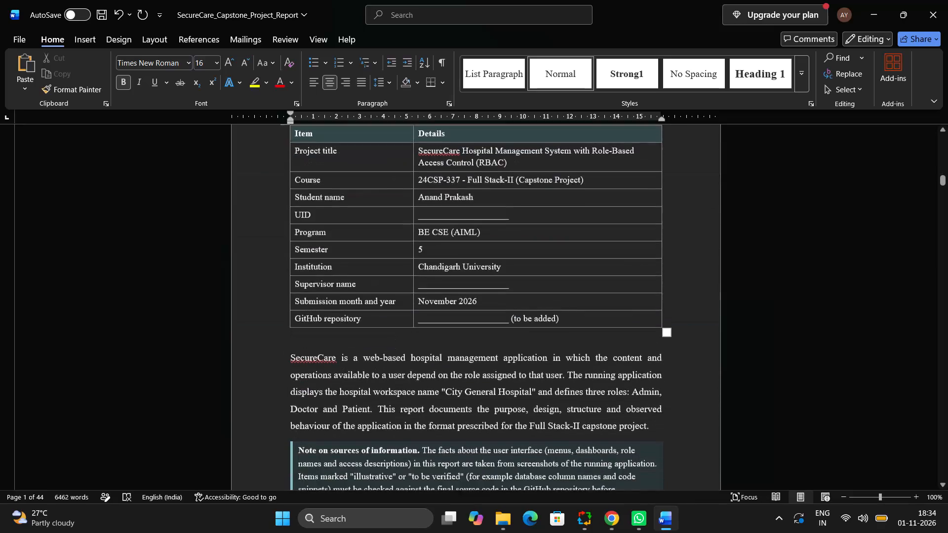
Add "and" plus the second student's name in capitals and quotation marks after the first student's name in the Bonafide Certificate sentence.
ctrl+scroll(450, 338, down, 7)
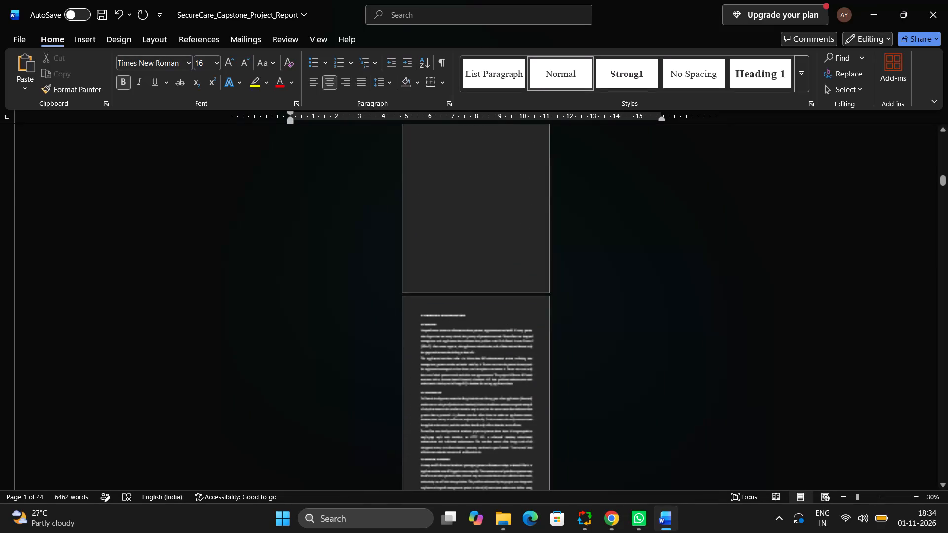
ctrl+scroll(450, 338, up, 4)
scroll(450, 338, up, 2)
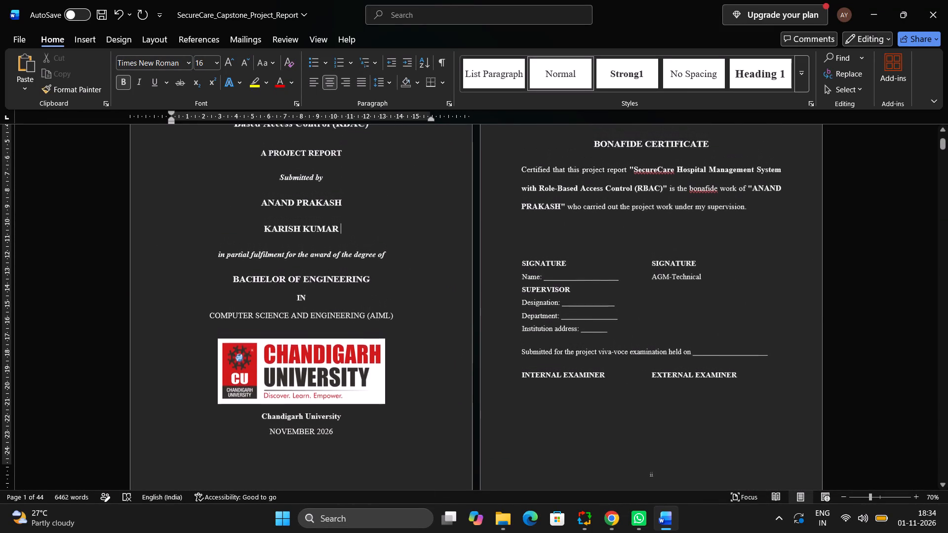
scroll(450, 338, up, 2)
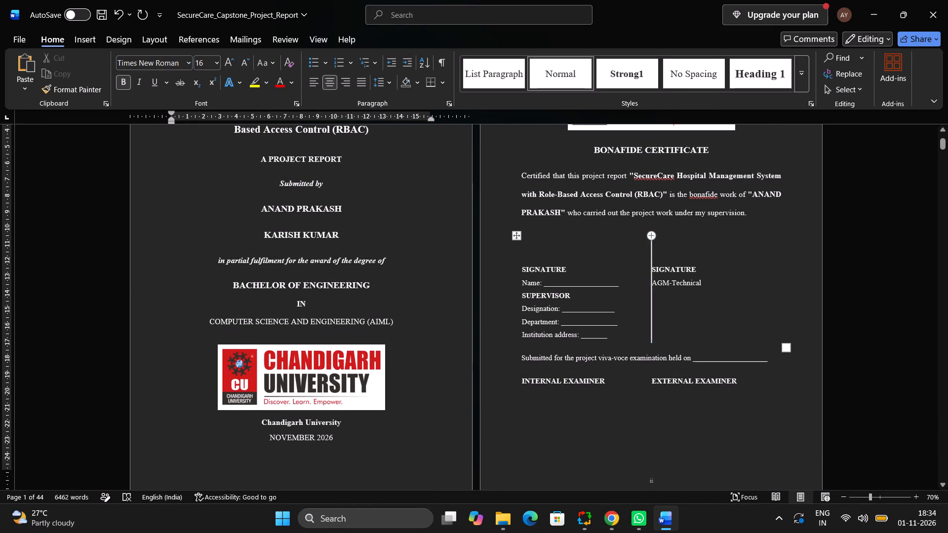
click(565, 212)
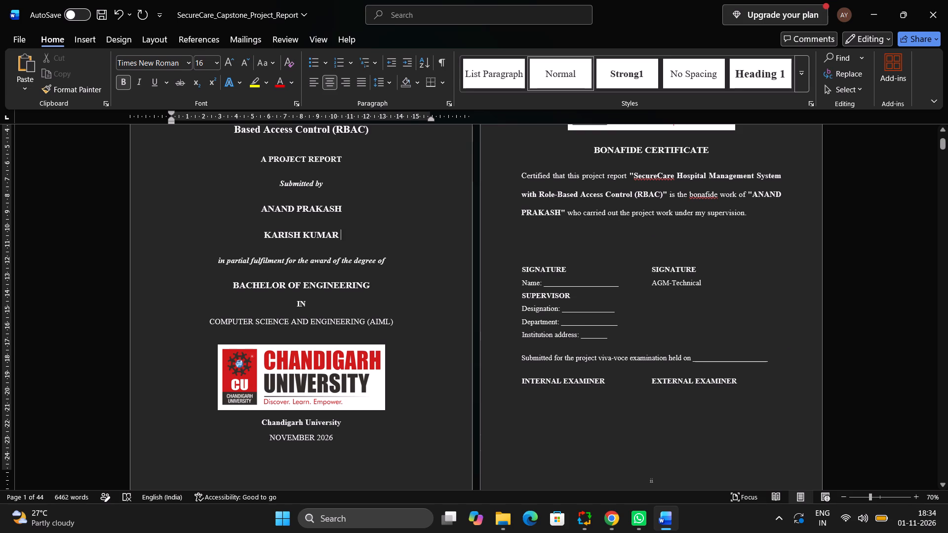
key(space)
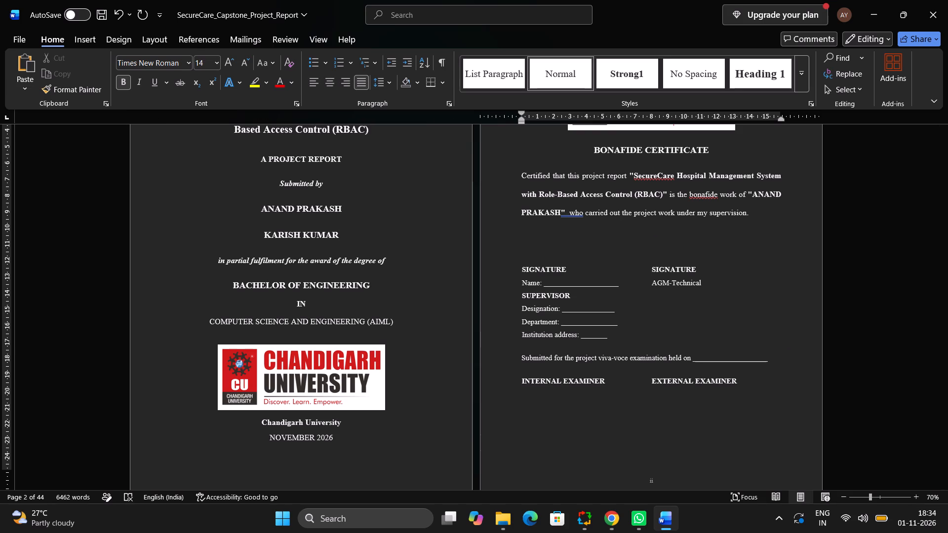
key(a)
key(BackSpace)
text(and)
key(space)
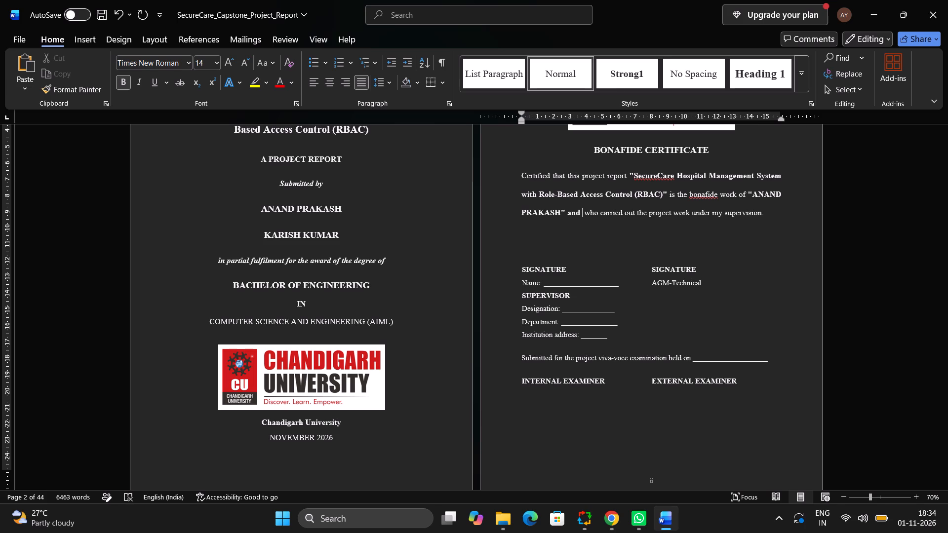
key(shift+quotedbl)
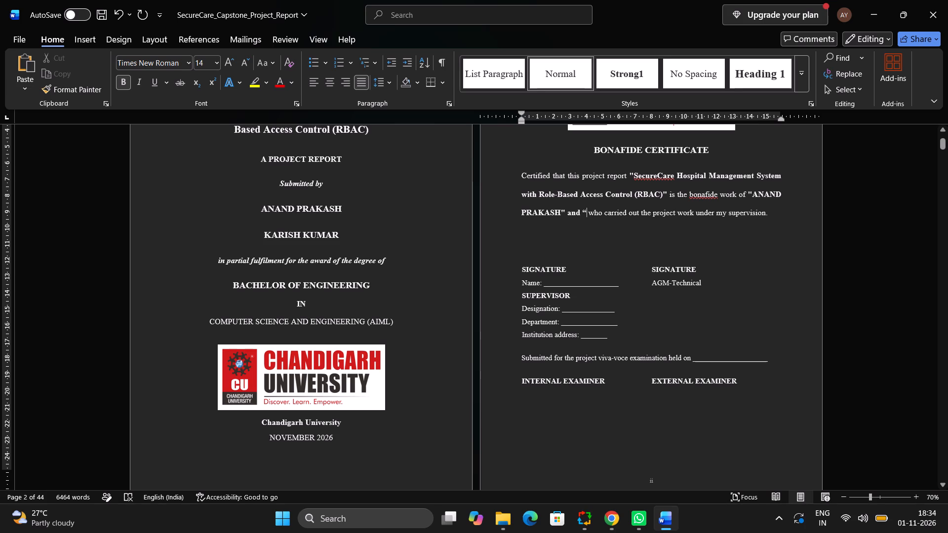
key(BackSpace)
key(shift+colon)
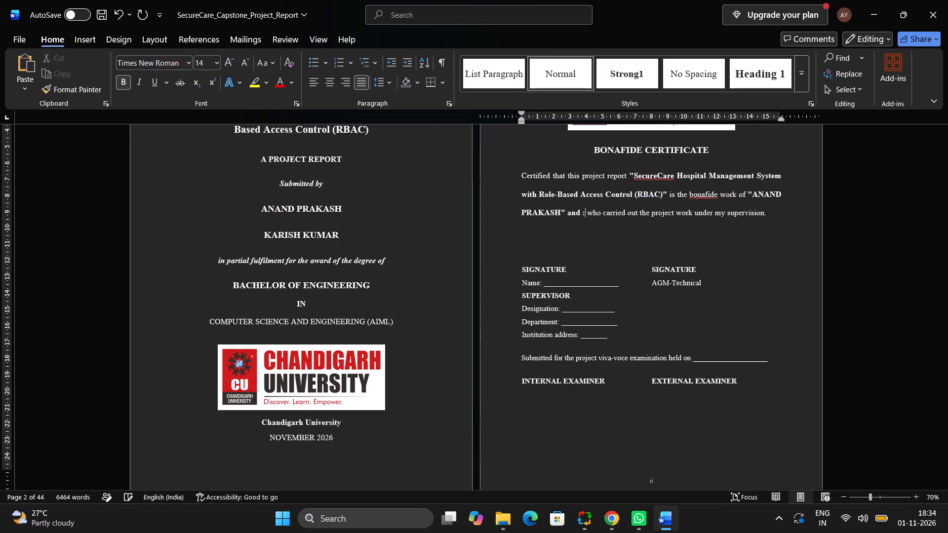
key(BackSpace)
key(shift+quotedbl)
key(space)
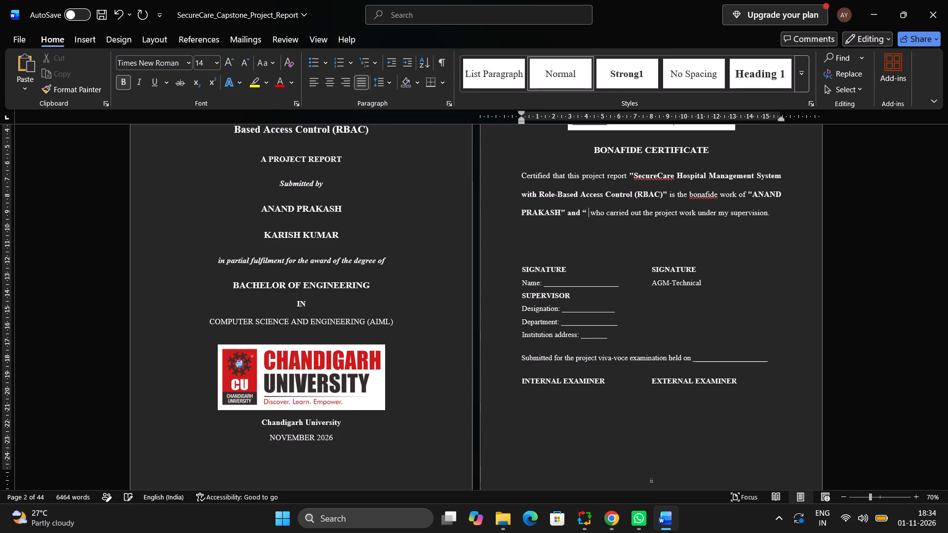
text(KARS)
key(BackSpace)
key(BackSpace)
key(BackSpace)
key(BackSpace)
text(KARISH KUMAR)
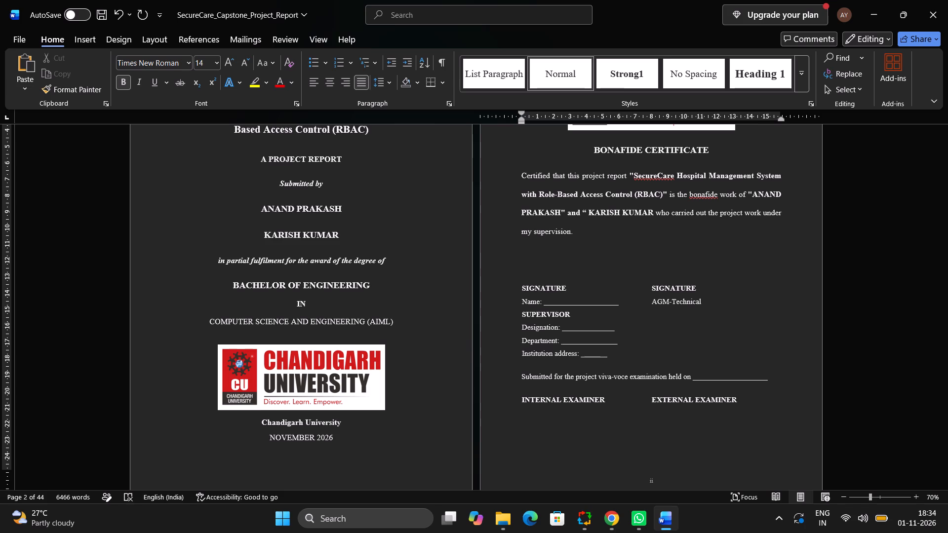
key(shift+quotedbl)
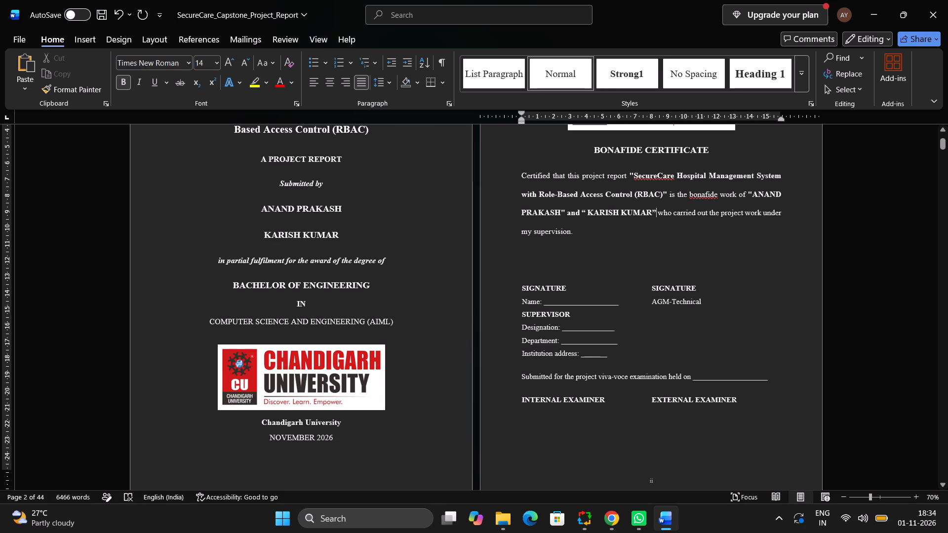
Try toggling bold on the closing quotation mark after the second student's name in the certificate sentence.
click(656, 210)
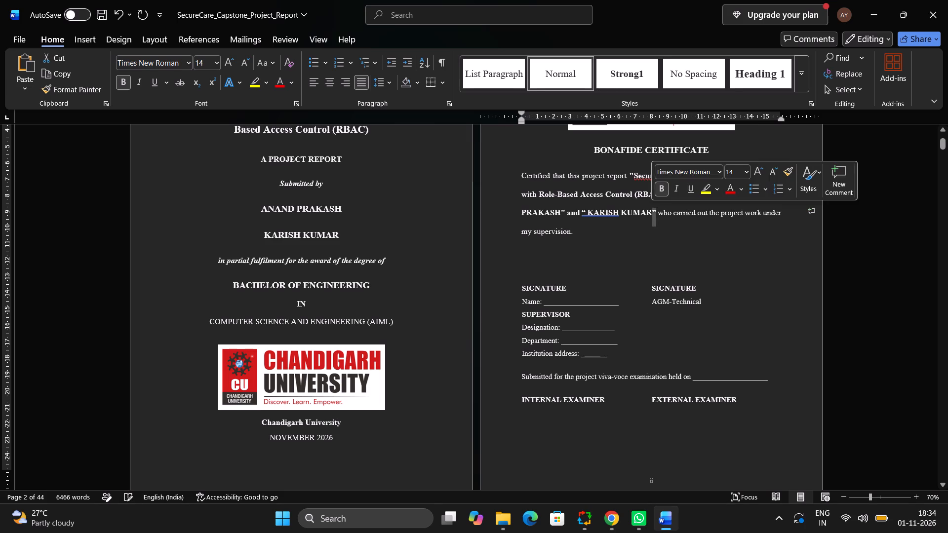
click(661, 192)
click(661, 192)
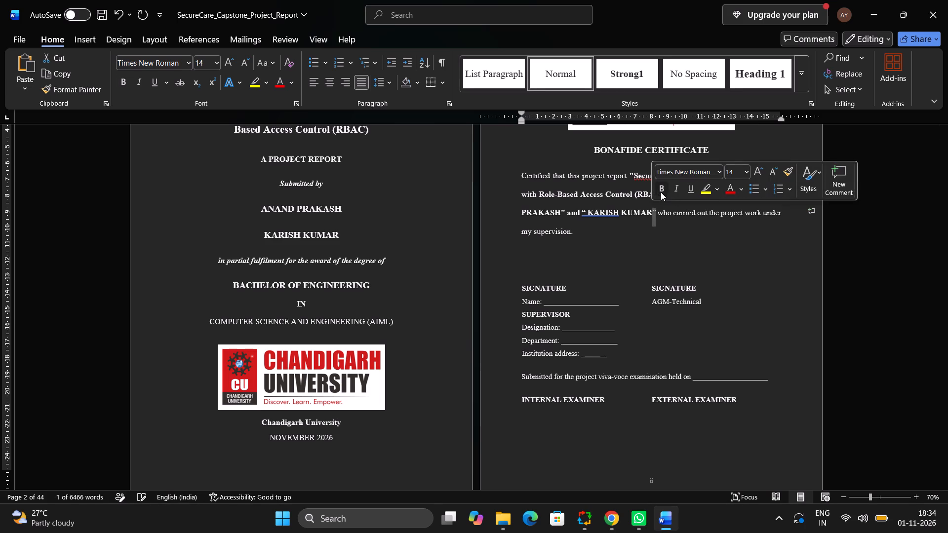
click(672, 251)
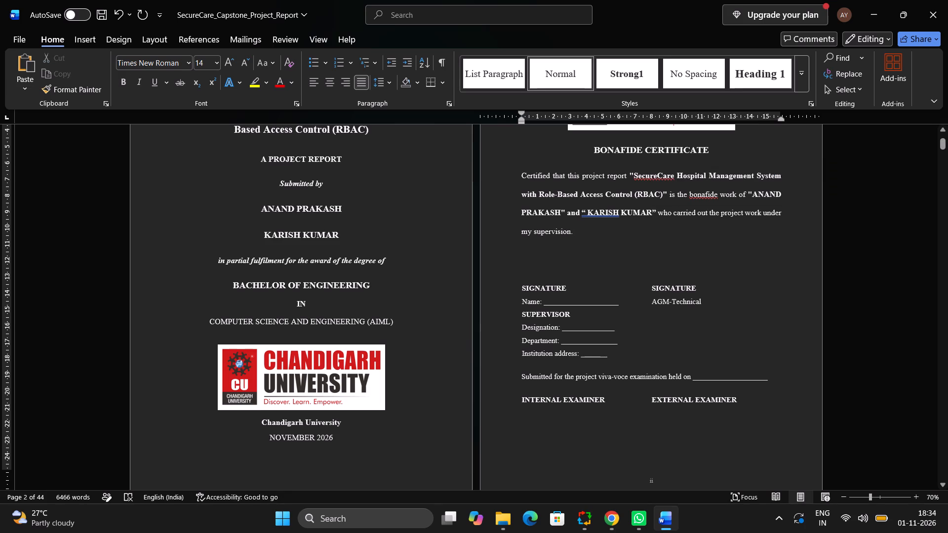
Replace the straight quotation marks around the first student's name in the certificate sentence with curly ones.
click(751, 191)
key(BackSpace)
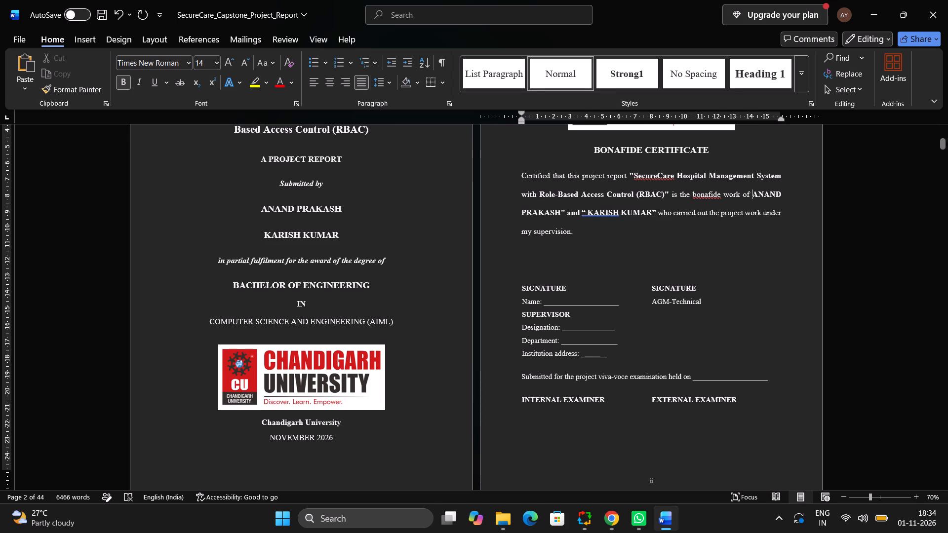
key(shift+quotedbl)
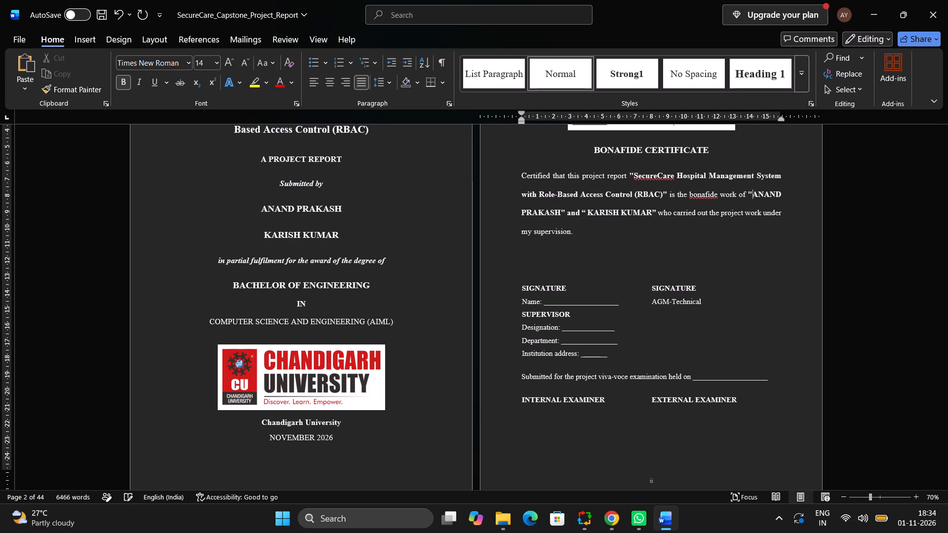
click(566, 211)
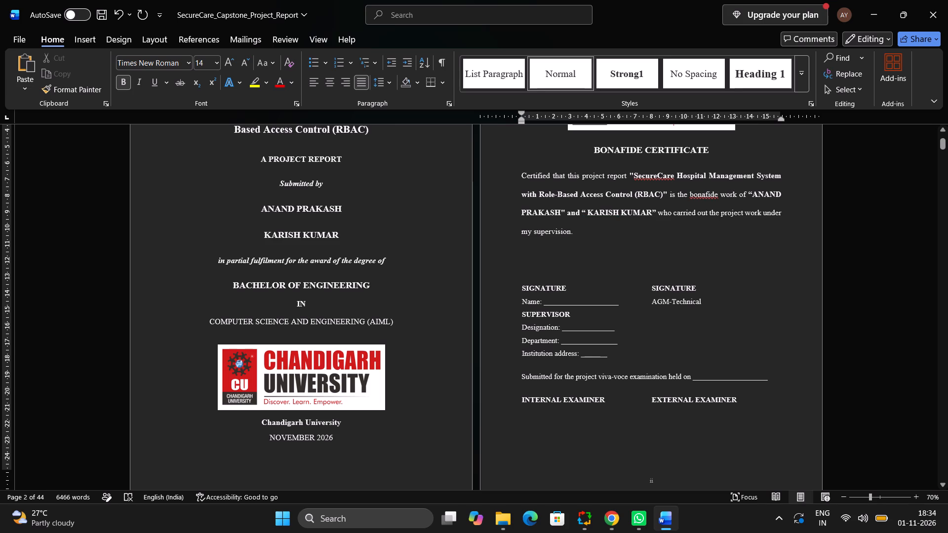
key(Left)
key(shift+BackSpace)
key(shift+quotedbl)
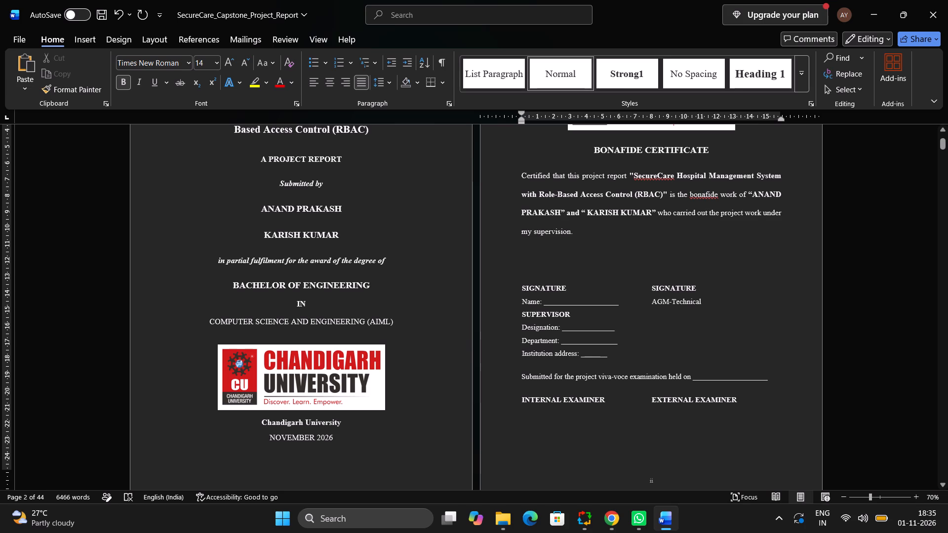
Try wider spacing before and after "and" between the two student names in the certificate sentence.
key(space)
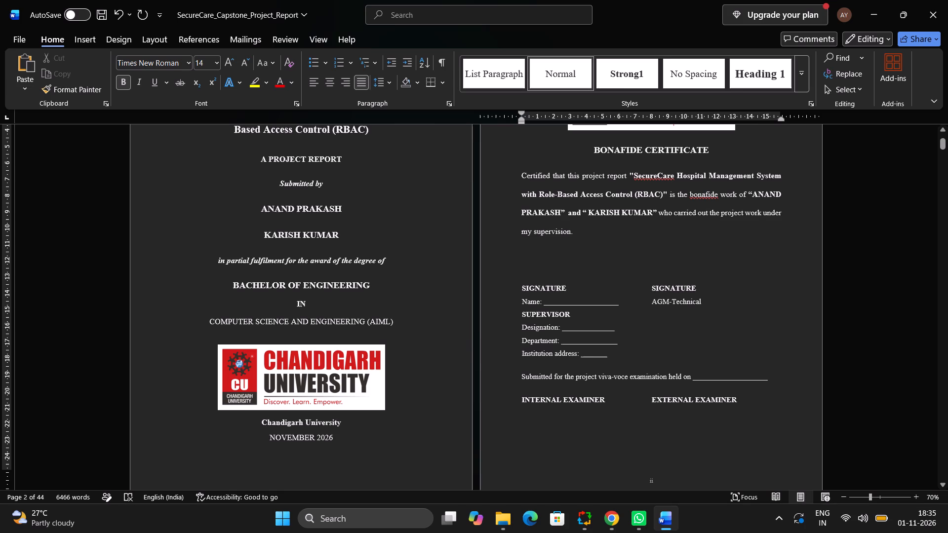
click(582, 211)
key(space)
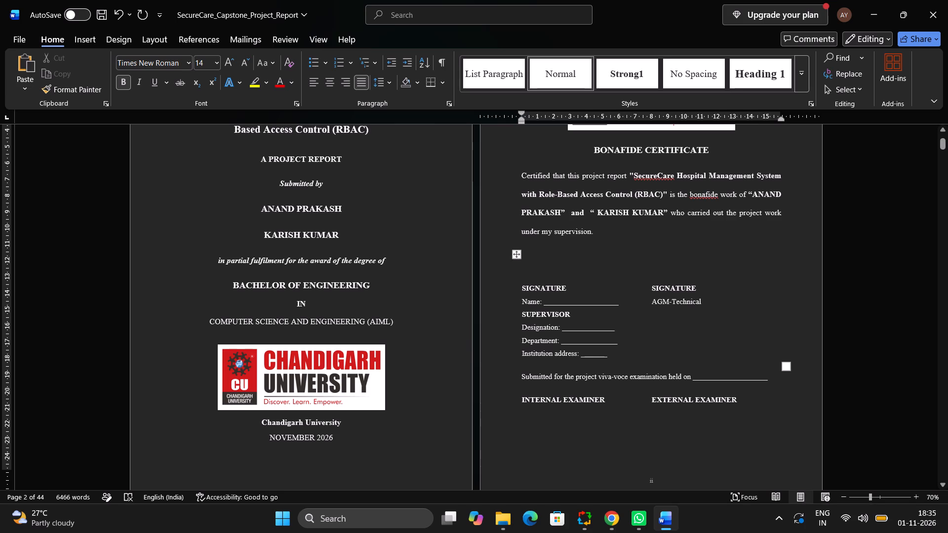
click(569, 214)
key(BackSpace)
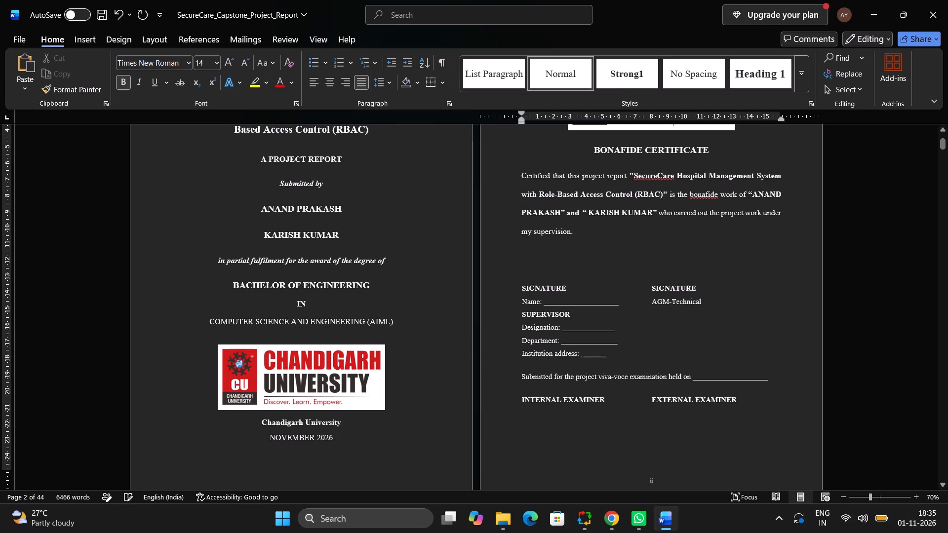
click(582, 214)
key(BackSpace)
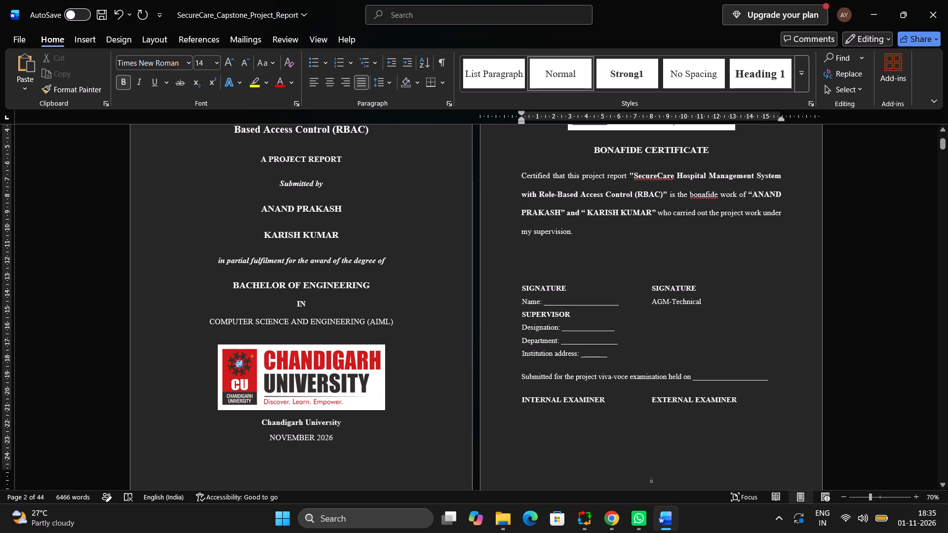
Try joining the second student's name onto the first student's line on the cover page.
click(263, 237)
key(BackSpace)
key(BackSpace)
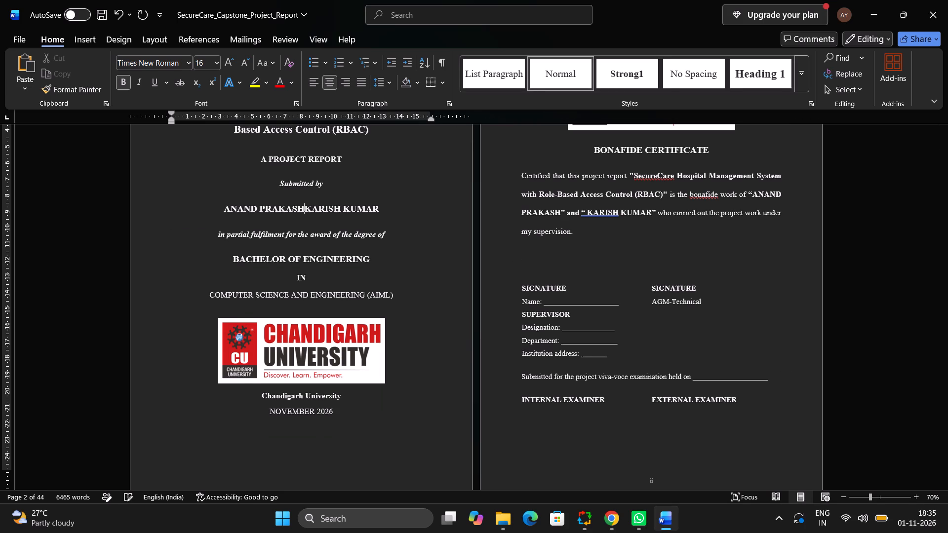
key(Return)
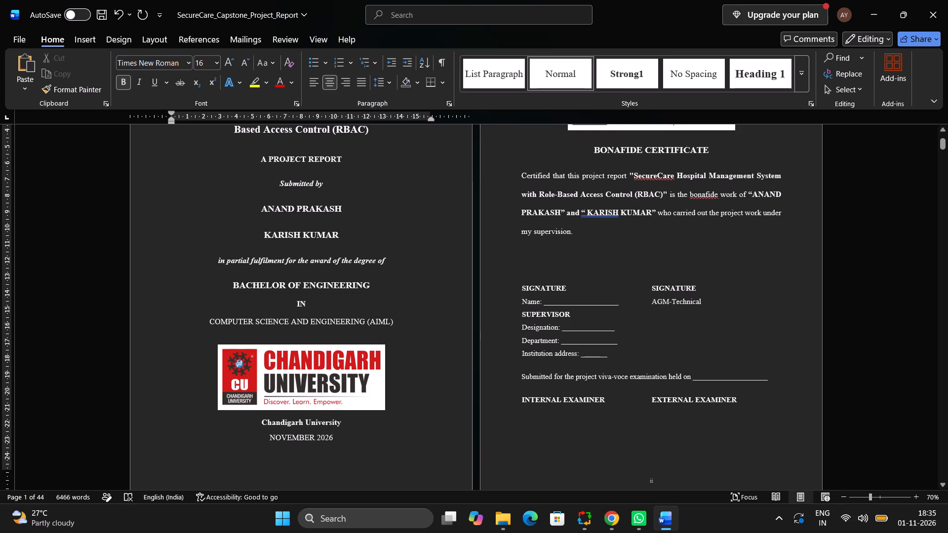
Add the first student's university ID in parentheses directly after the name on the cover page.
click(346, 207)
key(shift+parenleft)
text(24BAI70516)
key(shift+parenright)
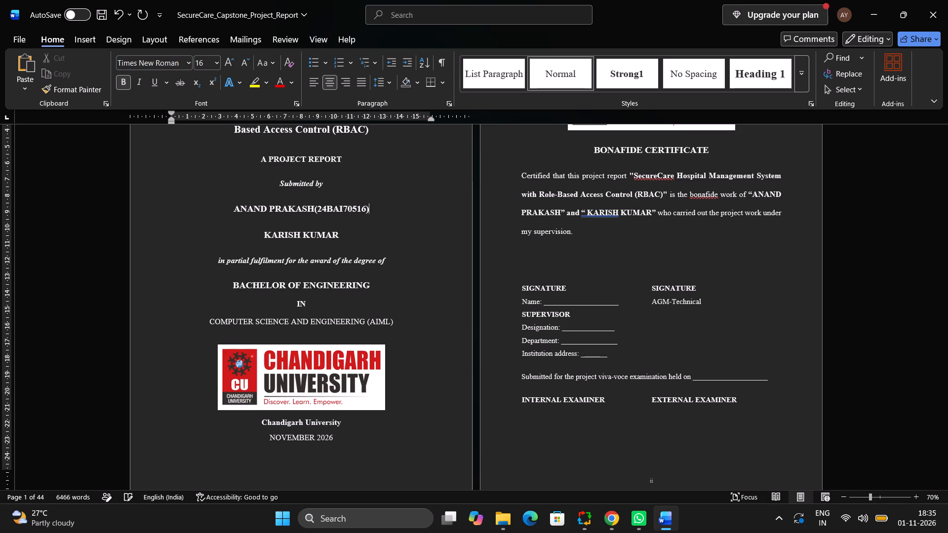
Add the second student's university ID in parentheses after the name on the cover page, without a space in between.
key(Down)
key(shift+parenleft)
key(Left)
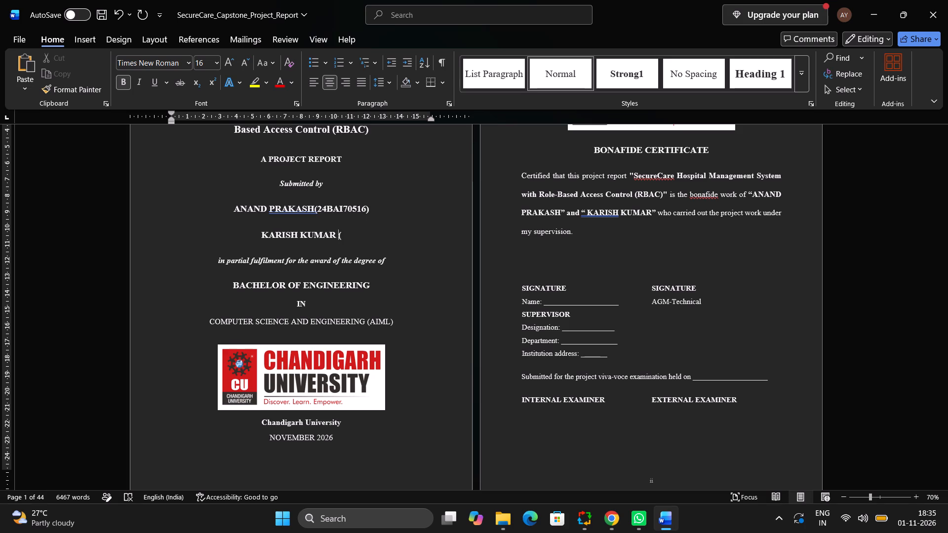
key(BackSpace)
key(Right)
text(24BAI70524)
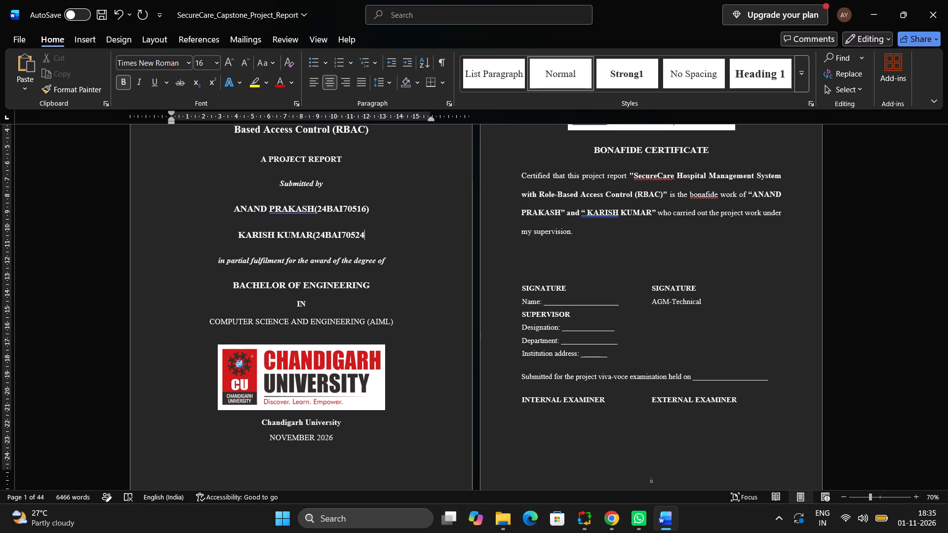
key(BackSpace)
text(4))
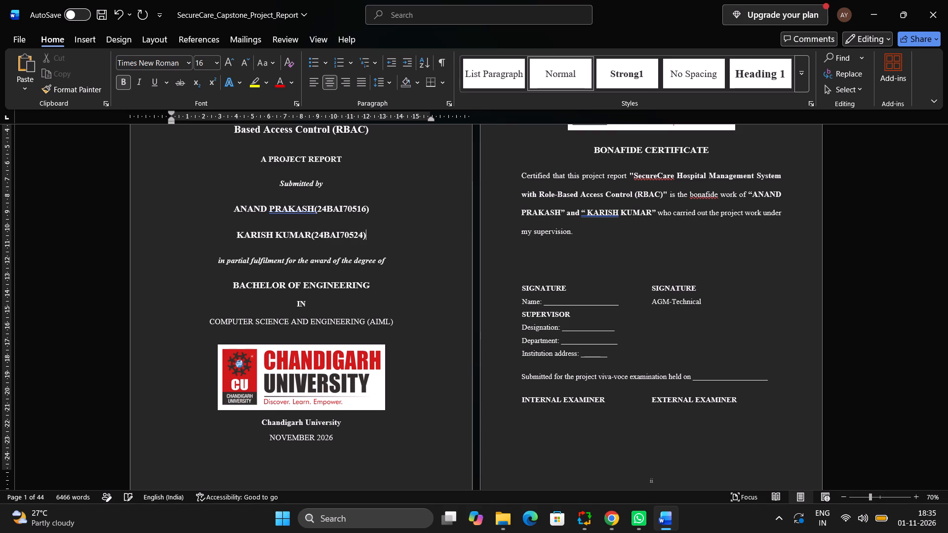
click(207, 295)
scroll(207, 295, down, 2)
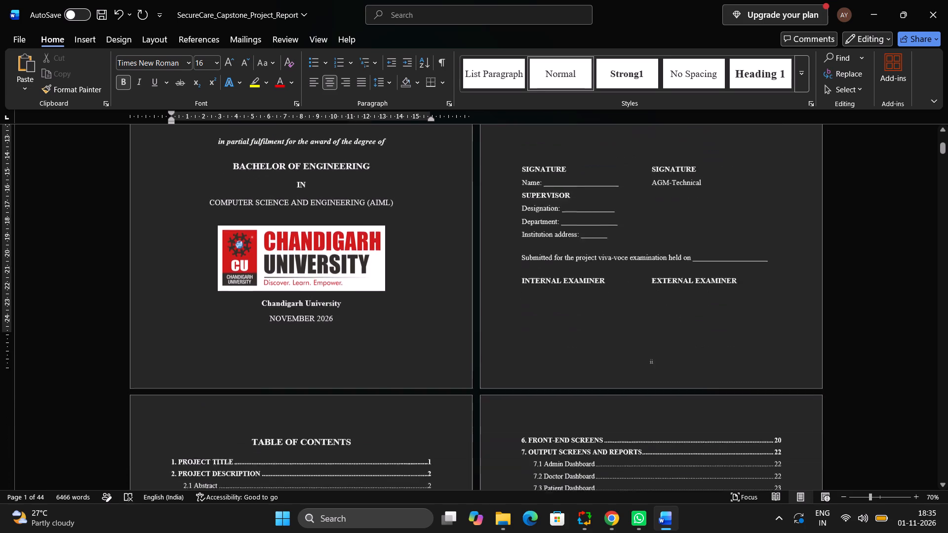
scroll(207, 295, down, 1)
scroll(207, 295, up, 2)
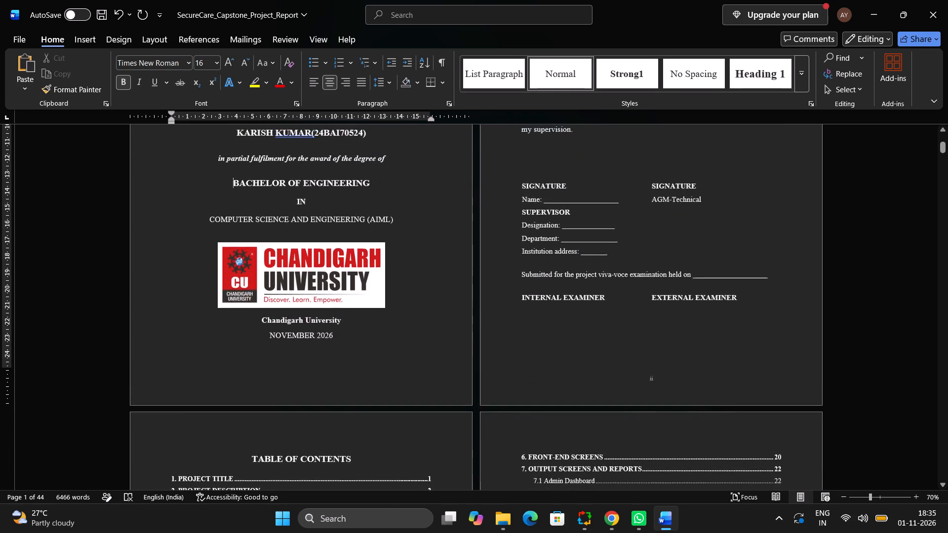
Add the second student's name after the first, separated by a comma, in the Student name row of the Project details table.
scroll(207, 295, down, 2)
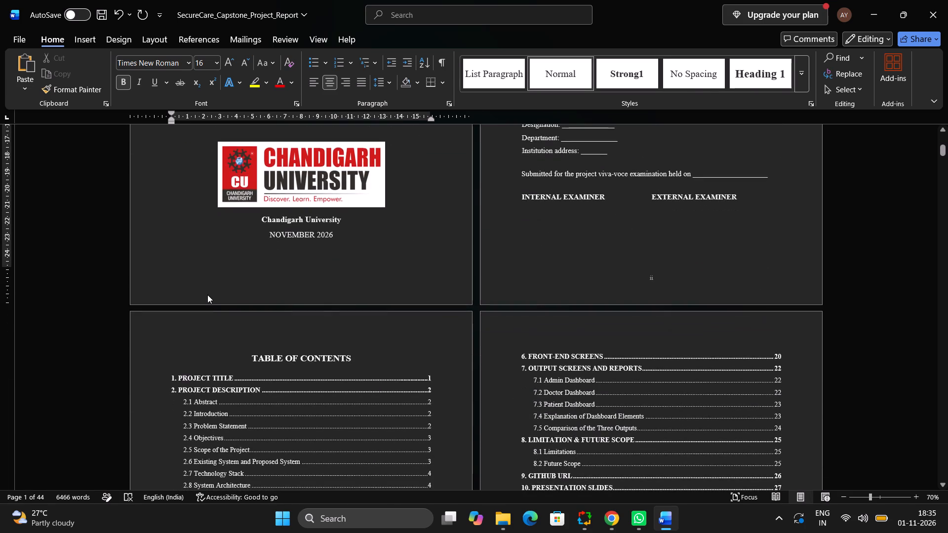
scroll(207, 295, up, 1)
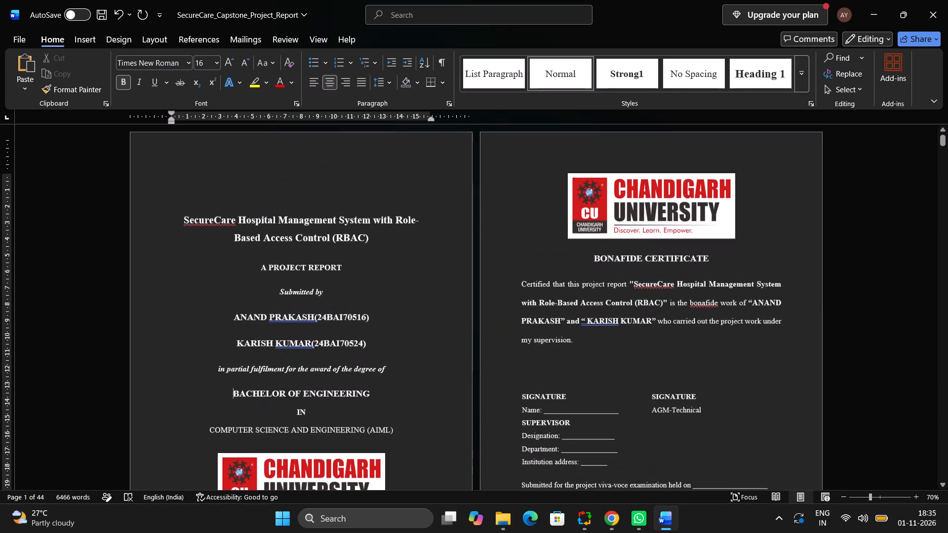
scroll(549, 198, down, 3)
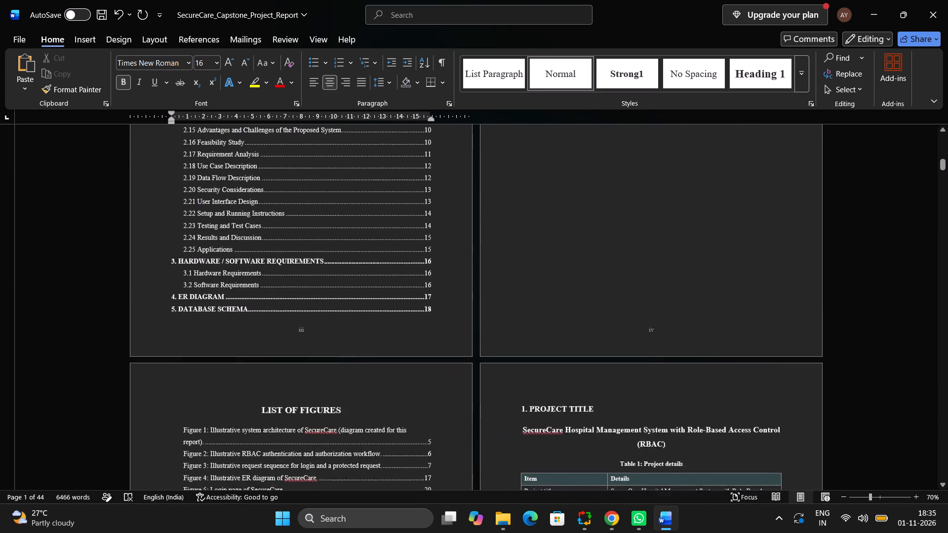
scroll(549, 198, down, 3)
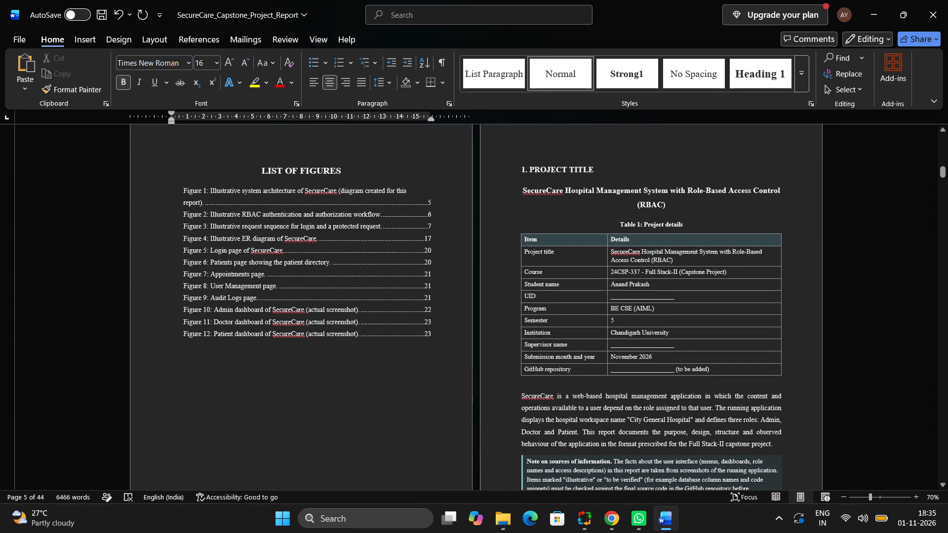
click(653, 287)
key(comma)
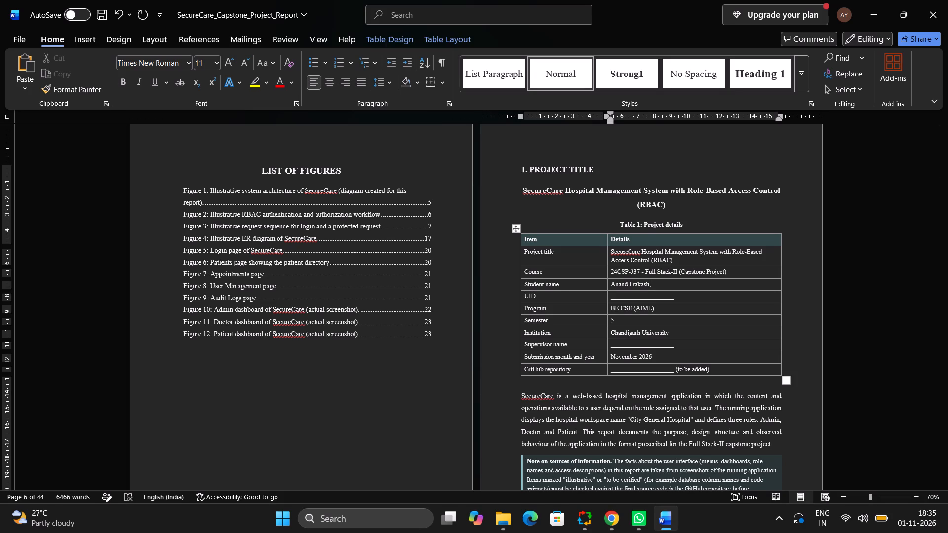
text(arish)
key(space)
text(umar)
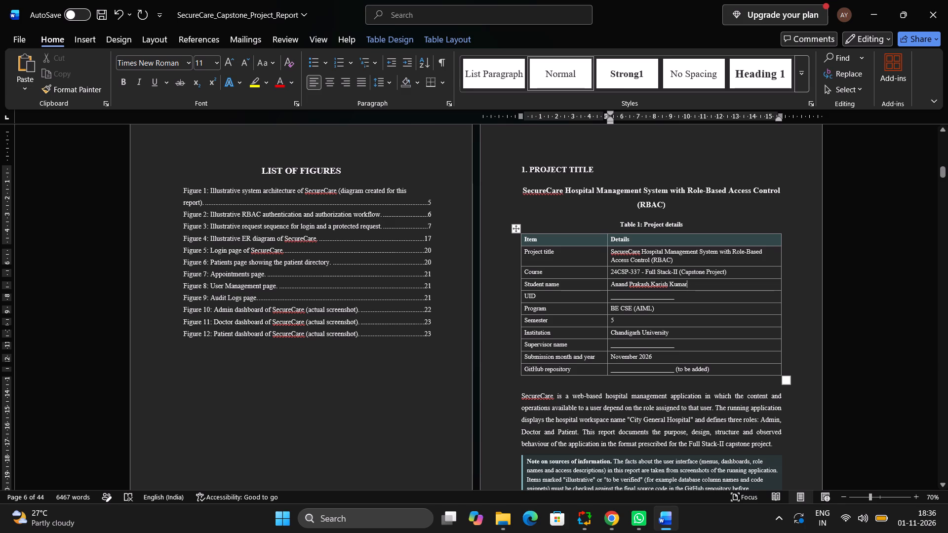
Replace the blank line in the UID row of the Project details table with both students' university IDs, separated by a comma.
click(677, 298)
key(BackSpace)
key(BackSpace)
key(BackSpace)
key(BackSpace)
key(BackSpace)
key(BackSpace)
key(BackSpace)
key(BackSpace)
key(BackSpace)
key(BackSpace)
key(BackSpace)
key(BackSpace)
key(BackSpace)
key(BackSpace)
key(BackSpace)
key(BackSpace)
key(BackSpace)
key(BackSpace)
key(BackSpace)
key(BackSpace)
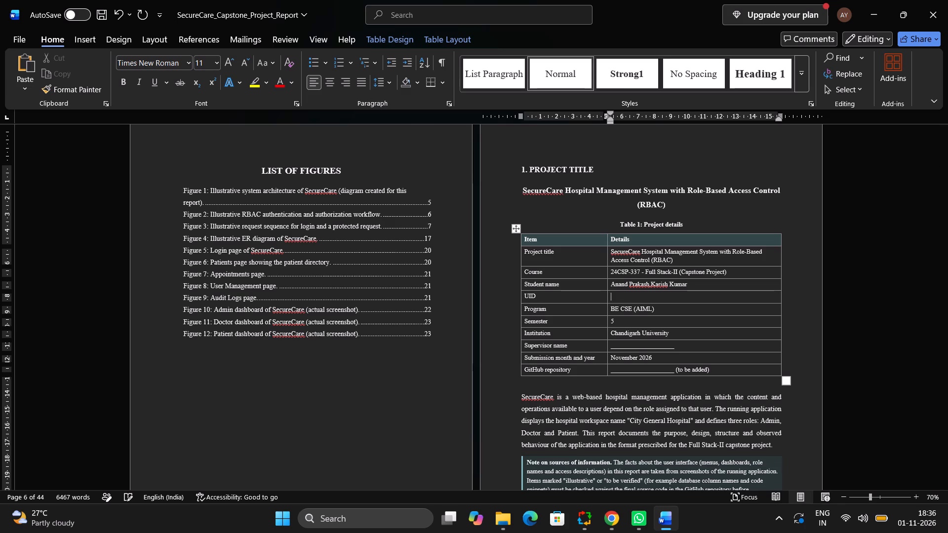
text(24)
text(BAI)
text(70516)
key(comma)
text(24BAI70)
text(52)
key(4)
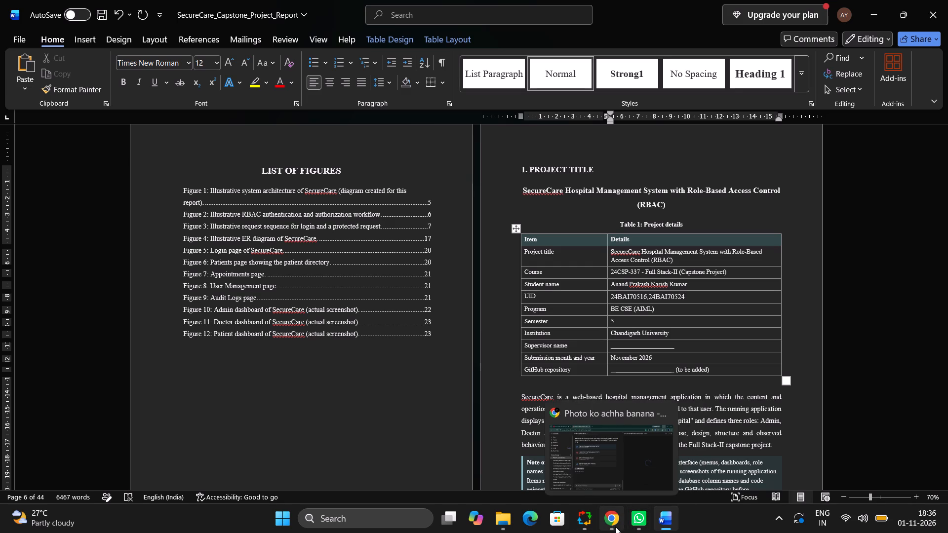
Switch to Chrome, search Google for GITHUB in a new tab, and open GitHub through its Login result.
scroll(789, 426, down, 1)
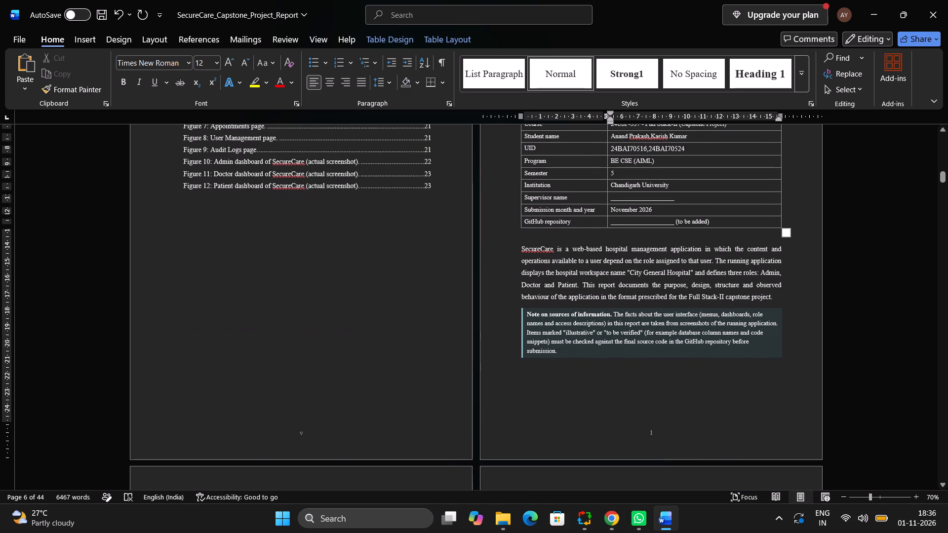
scroll(789, 426, up, 1)
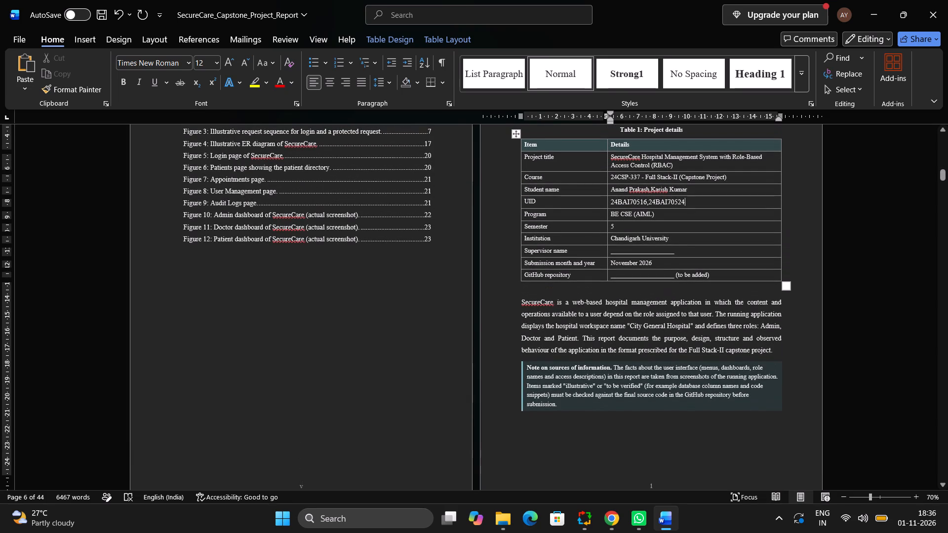
click(603, 520)
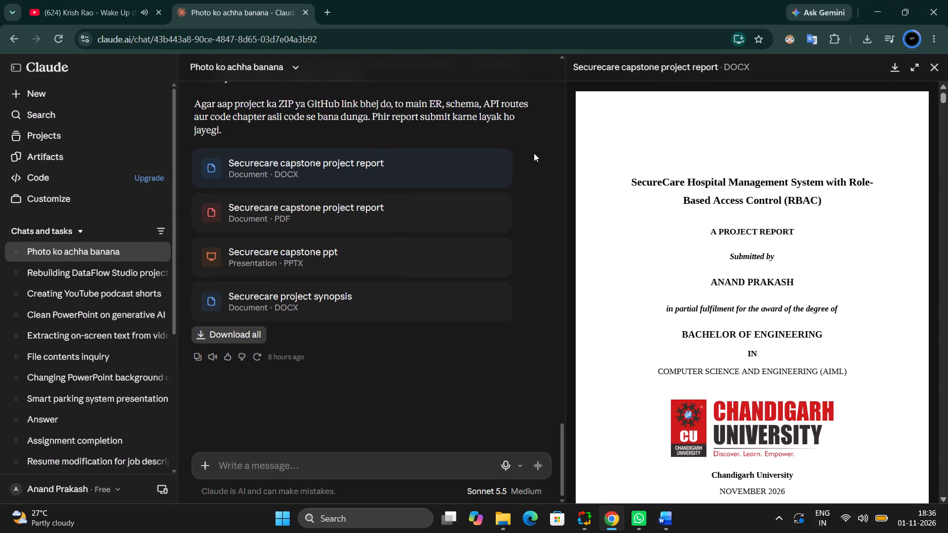
click(327, 13)
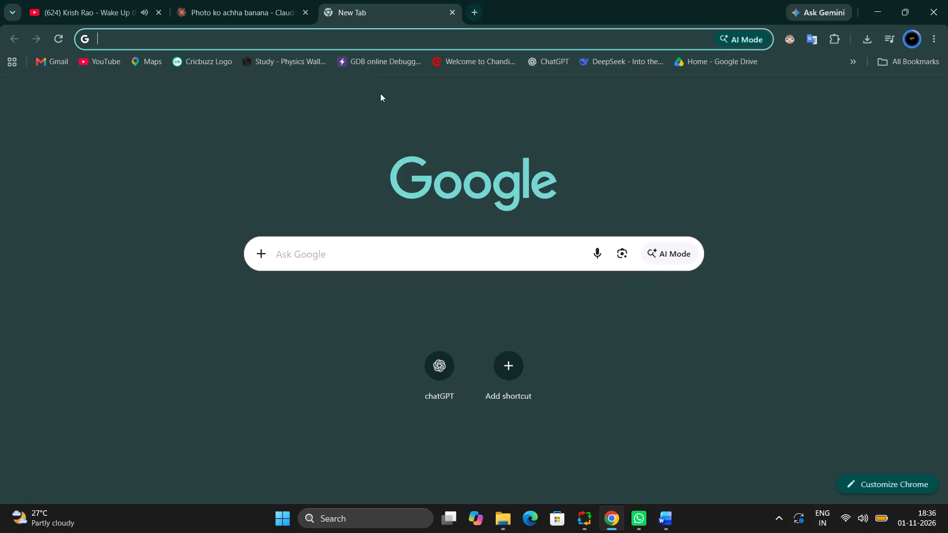
click(421, 242)
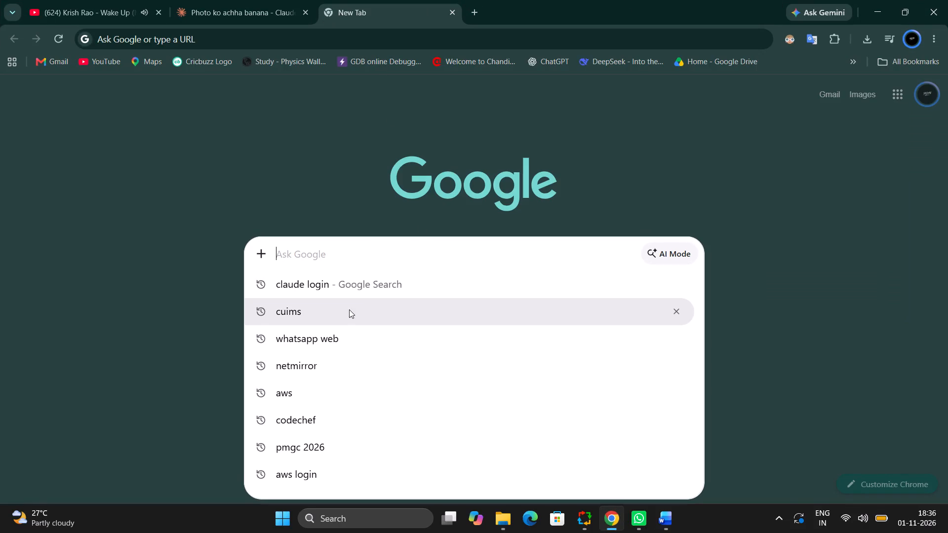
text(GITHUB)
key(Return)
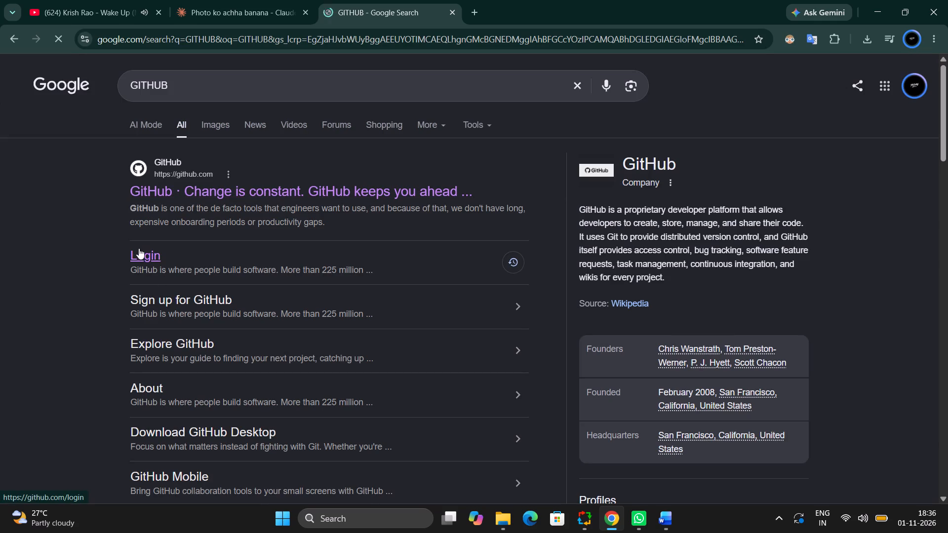
click(139, 248)
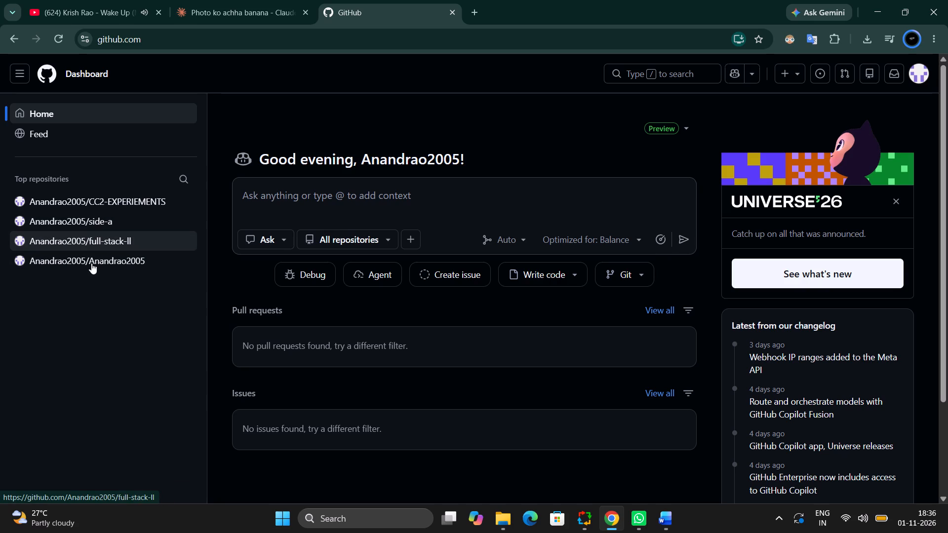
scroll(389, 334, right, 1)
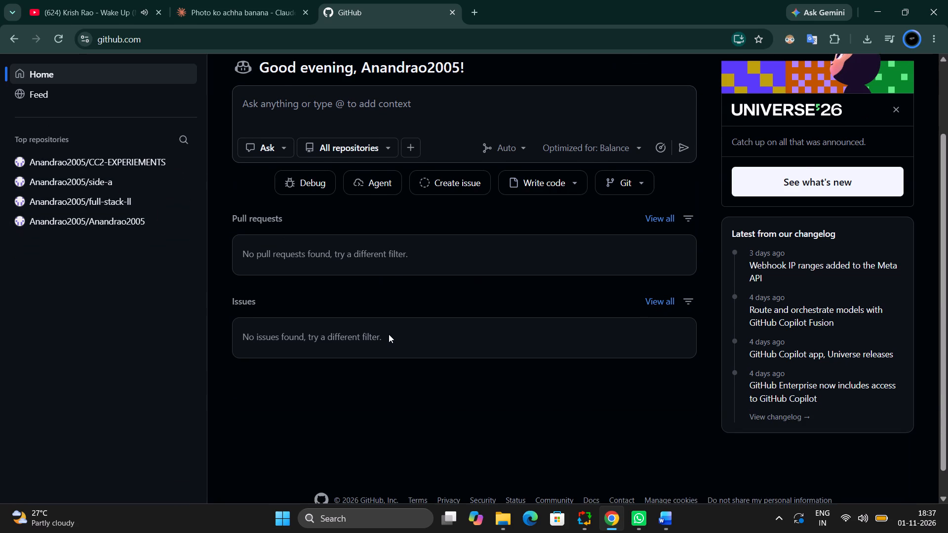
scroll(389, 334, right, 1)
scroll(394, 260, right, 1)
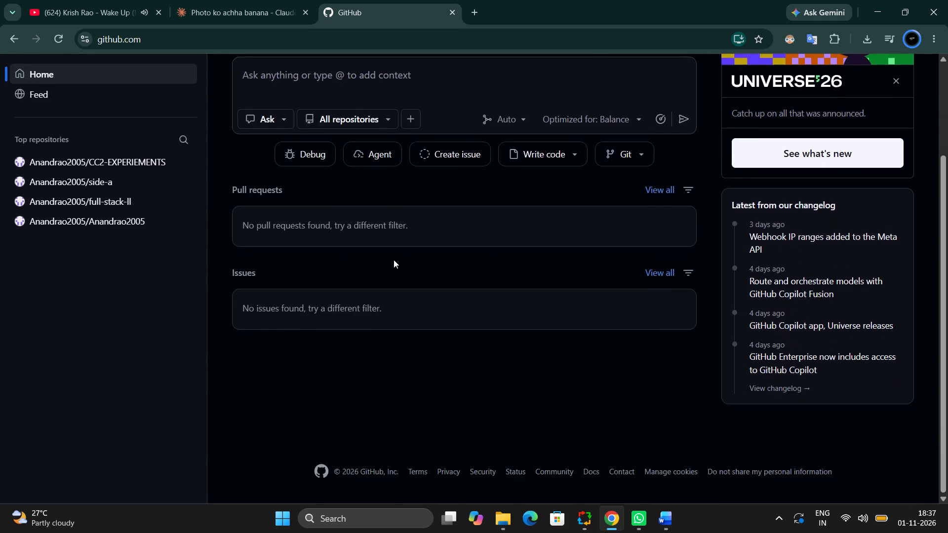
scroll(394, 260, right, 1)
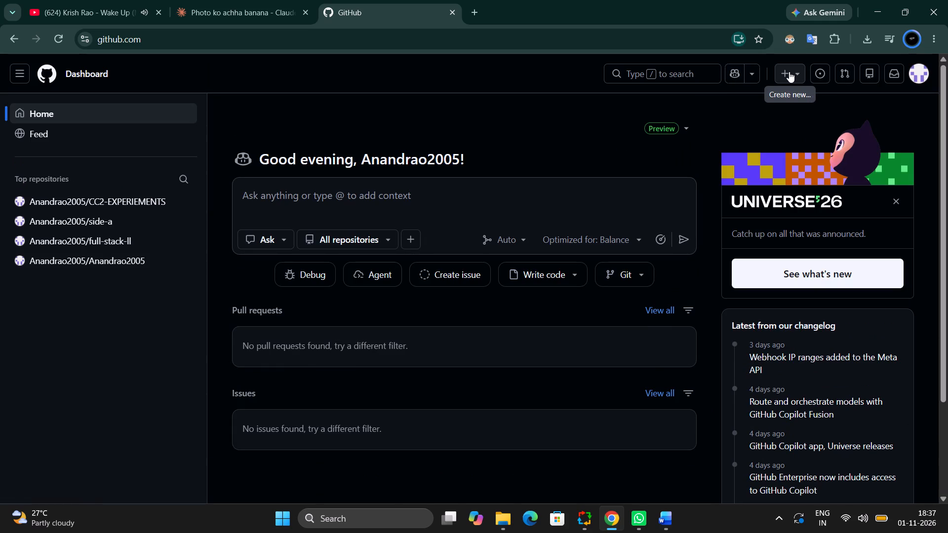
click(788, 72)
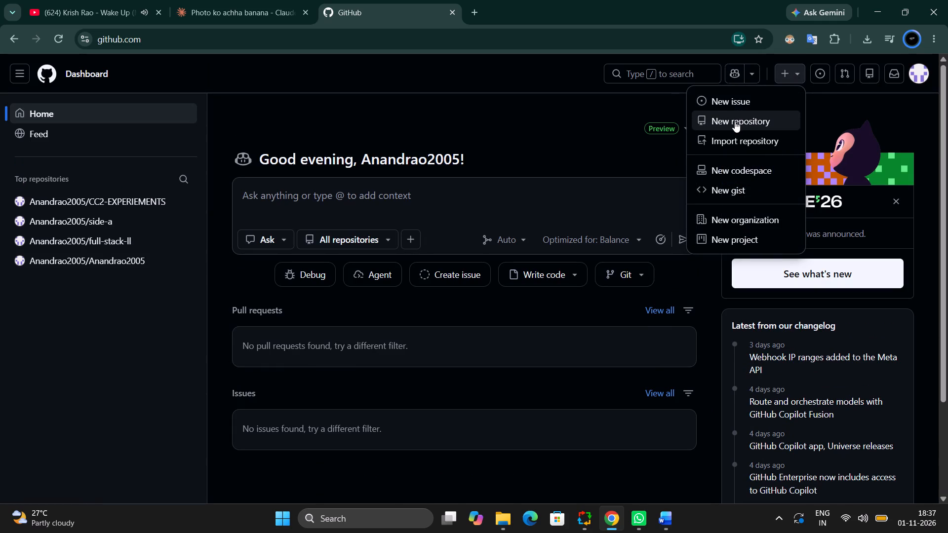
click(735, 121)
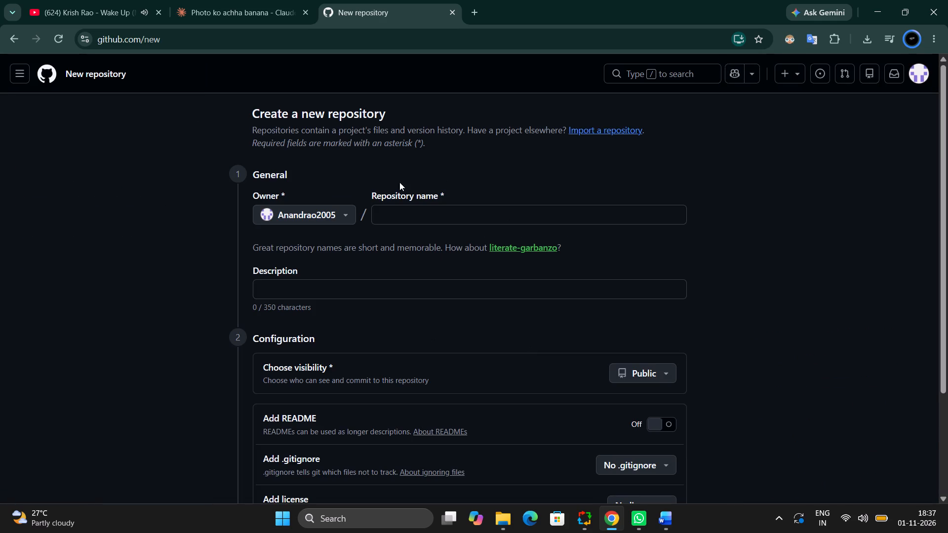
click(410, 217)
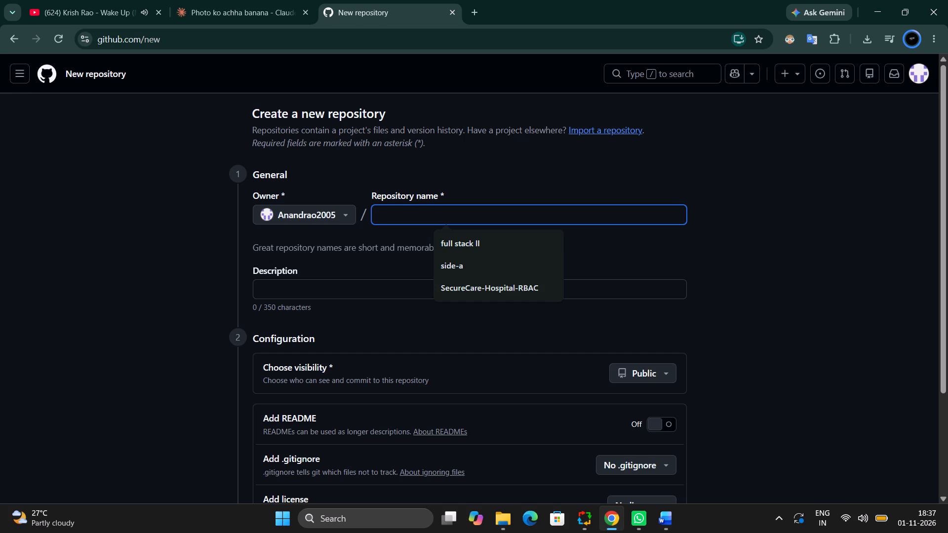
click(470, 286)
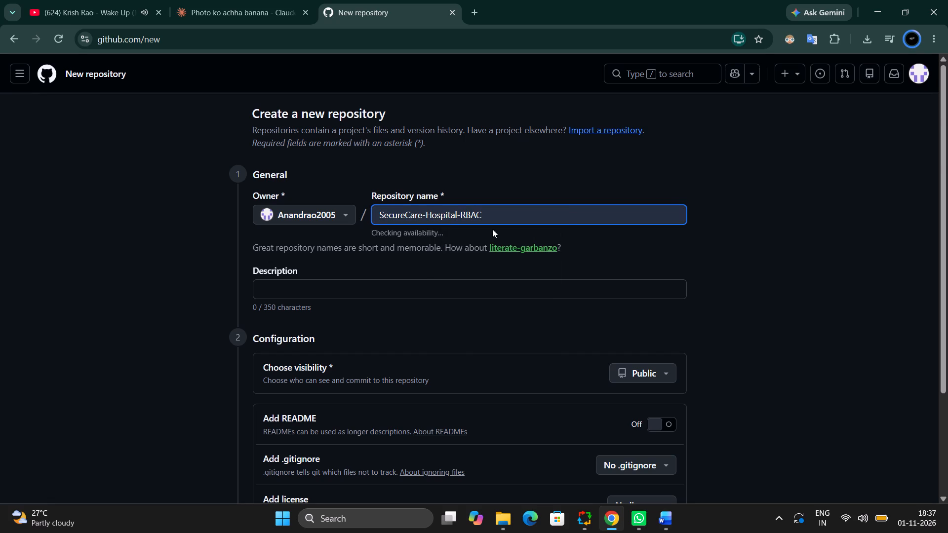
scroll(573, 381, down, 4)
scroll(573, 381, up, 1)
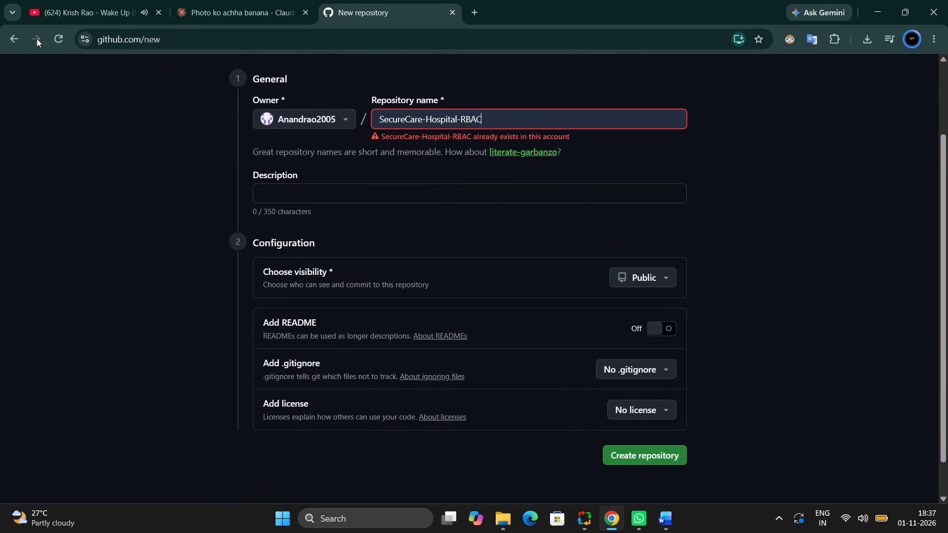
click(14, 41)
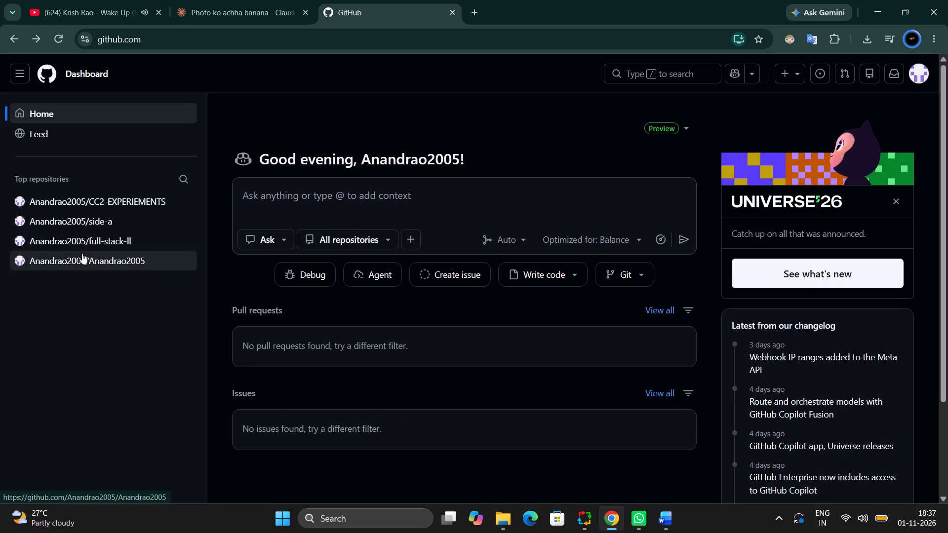
Open the existing securecare_hospital repository from the account's list of top repositories.
click(25, 71)
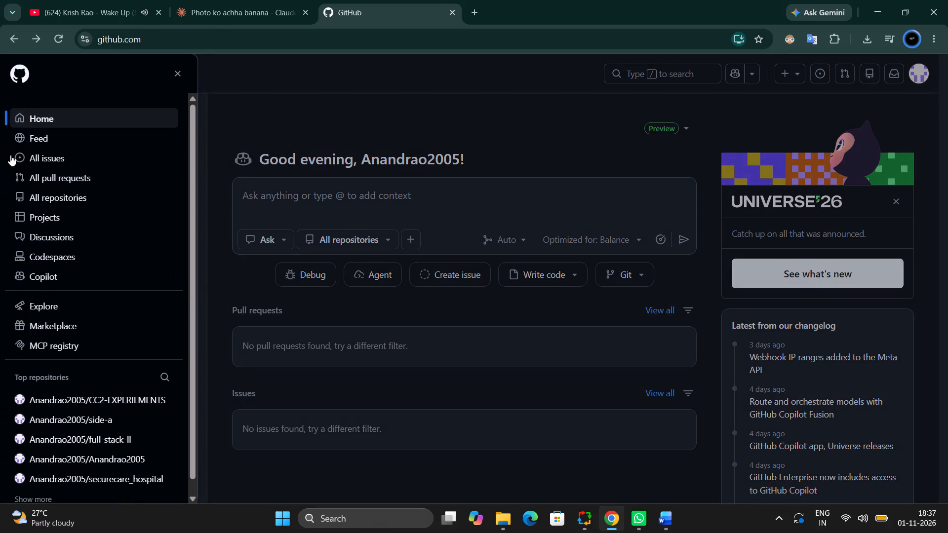
scroll(61, 397, down, 1)
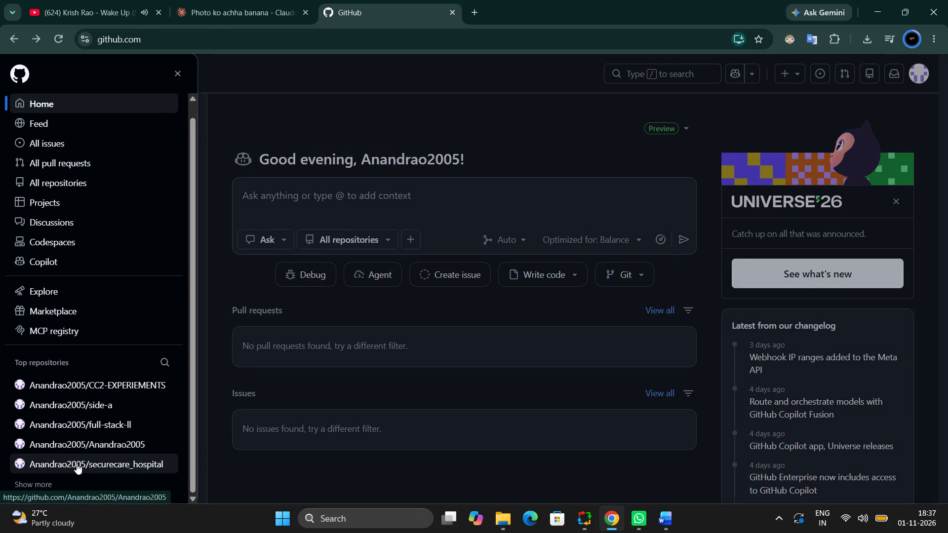
click(77, 463)
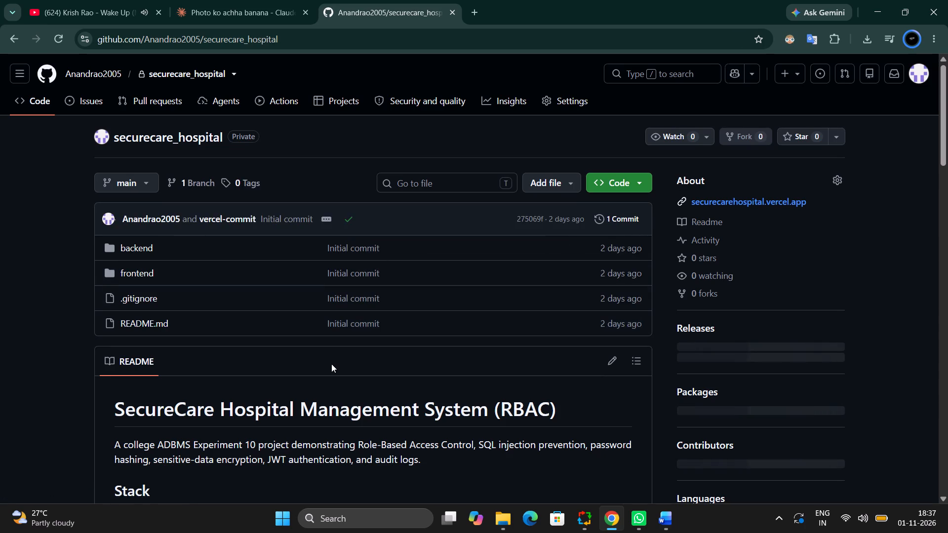
scroll(331, 364, up, 1)
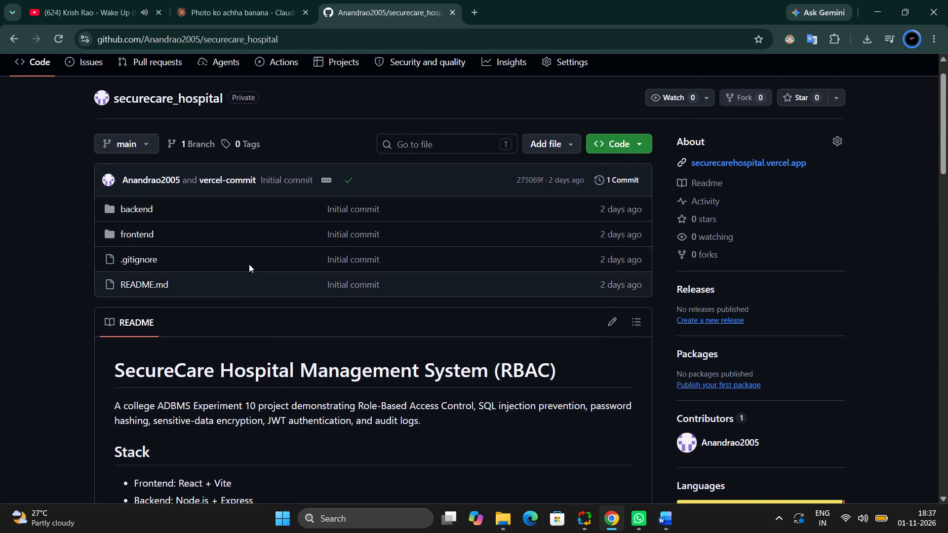
Copy the HTTPS clone URL of the securecare_hospital repository.
scroll(414, 224, up, 2)
scroll(555, 234, up, 1)
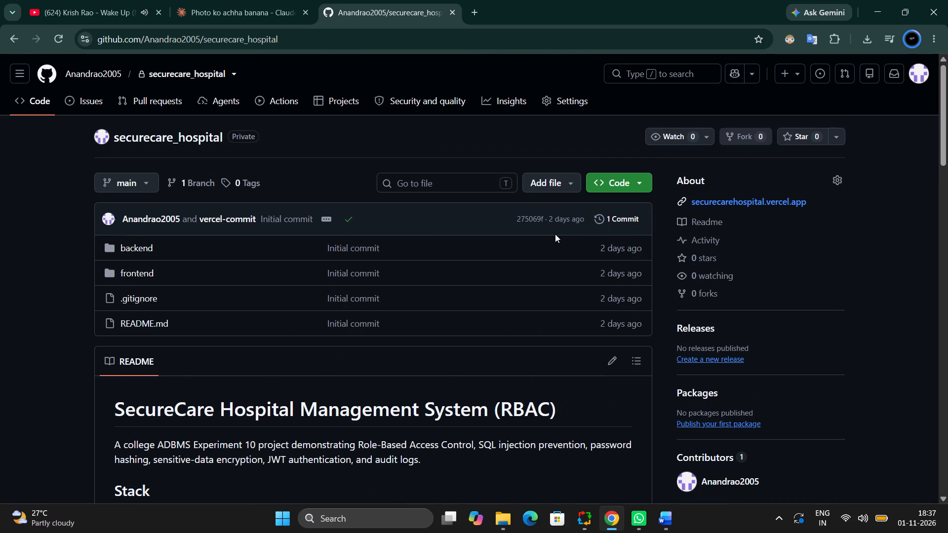
click(638, 177)
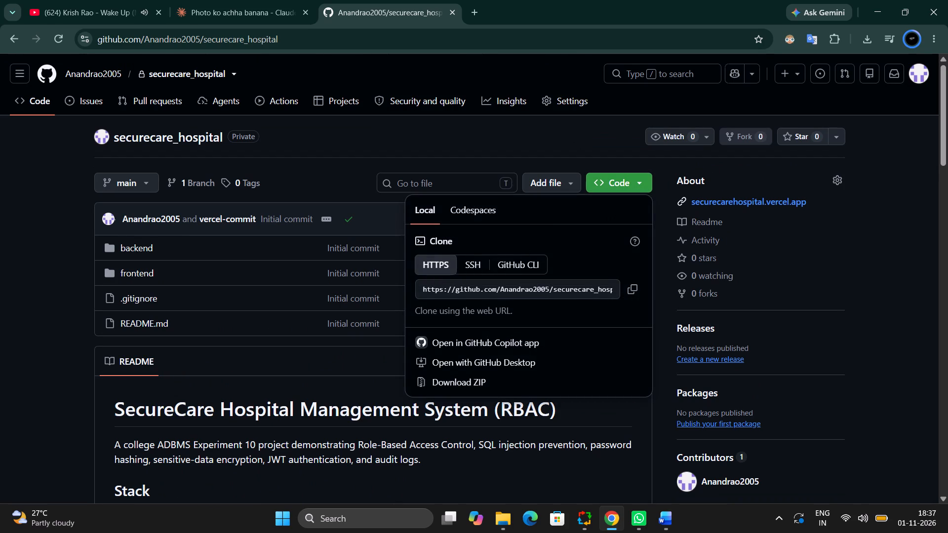
click(630, 287)
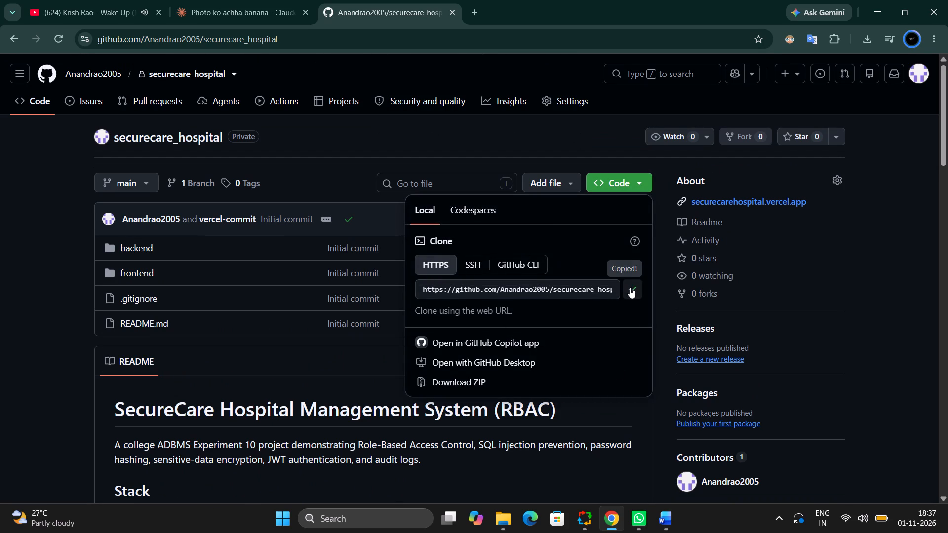
Switch to Word and replace the blank line and "(to be added)" in the GitHub repository row with the copied clone URL.
click(667, 520)
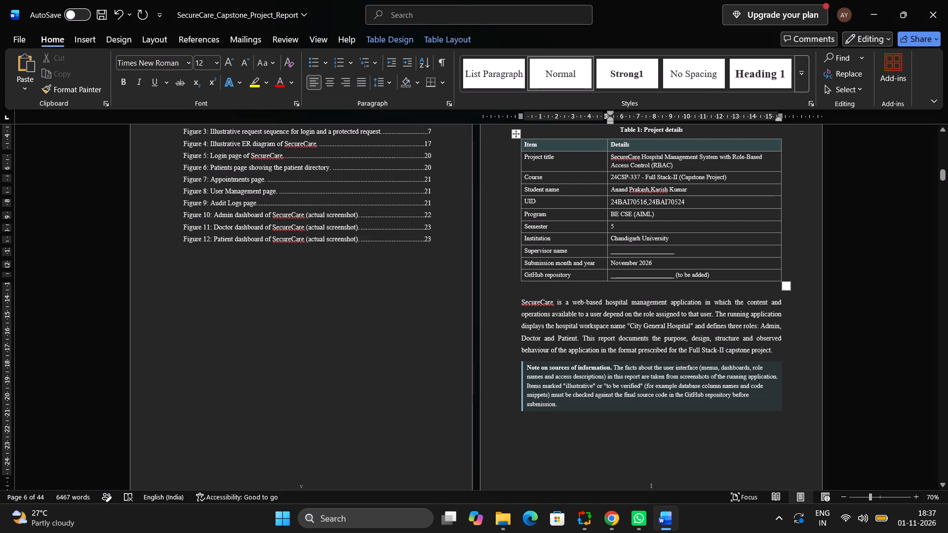
click(713, 271)
key(BackSpace)
key(BackSpace)
key(BackSpace)
key(BackSpace)
key(BackSpace)
key(BackSpace)
key(BackSpace)
key(BackSpace)
key(BackSpace)
key(BackSpace)
key(BackSpace)
key(BackSpace)
key(BackSpace)
key(BackSpace)
key(BackSpace)
key(BackSpace)
key(BackSpace)
key(BackSpace)
key(BackSpace)
key(BackSpace)
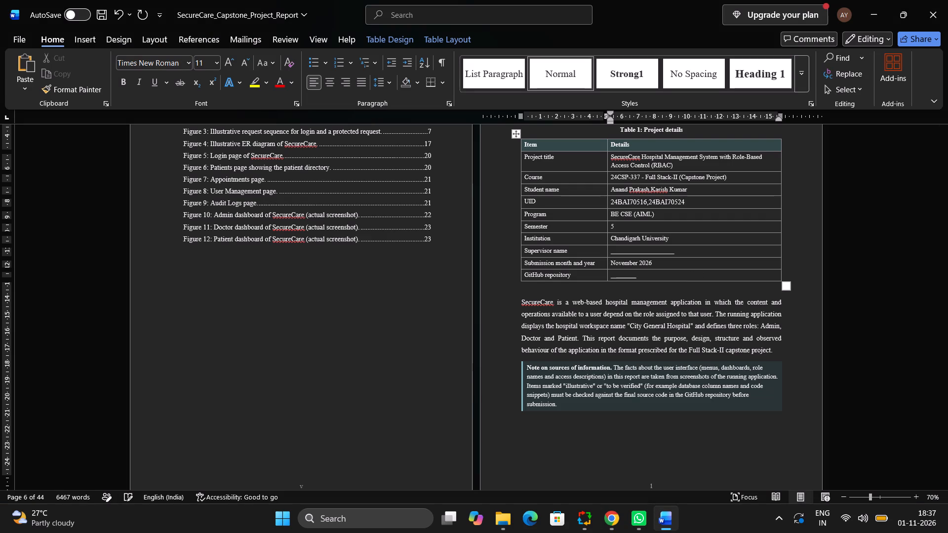
key(BackSpace)
key(ctrl+v)
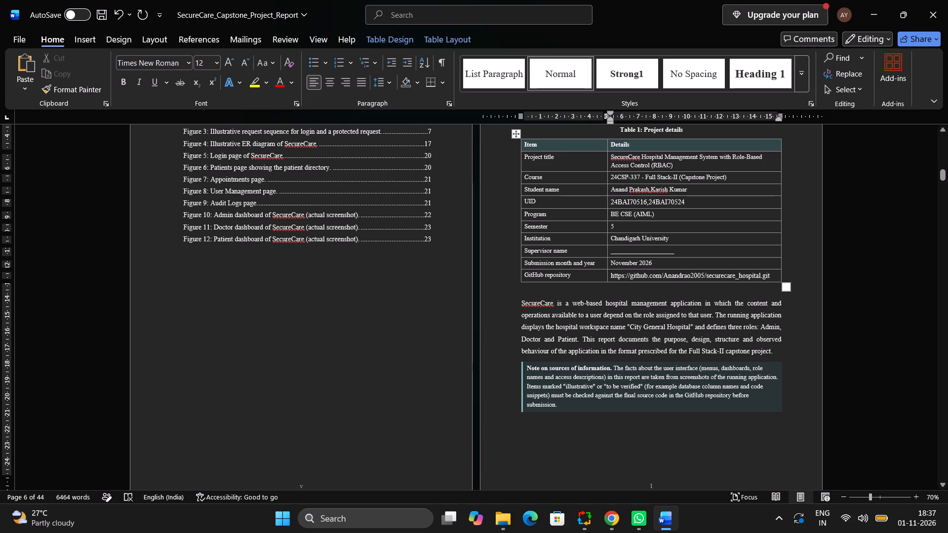
Put a space on each side of the comma between the two names in the Student name row.
click(650, 190)
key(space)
key(Left)
key(Left)
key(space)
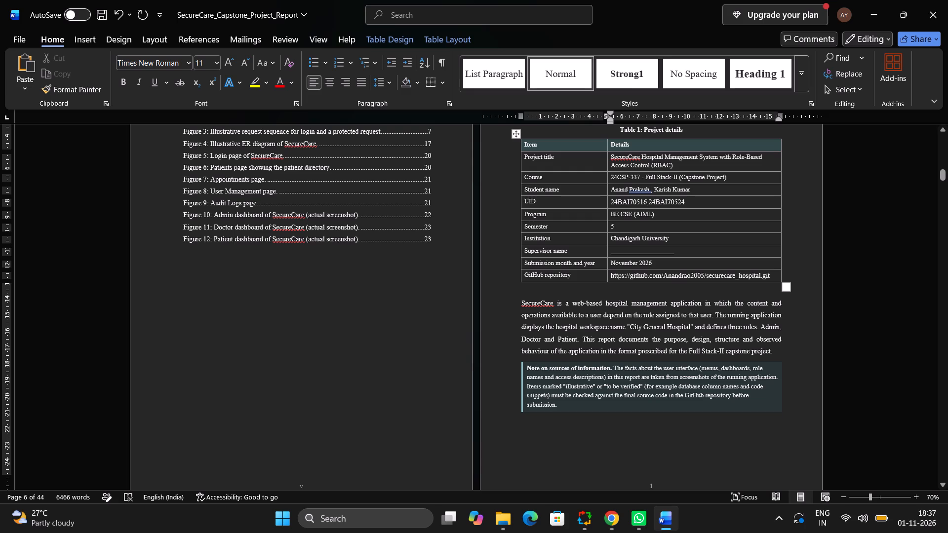
Put a space on each side of the comma between the two IDs in the UID row.
click(649, 202)
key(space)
key(Left)
key(Left)
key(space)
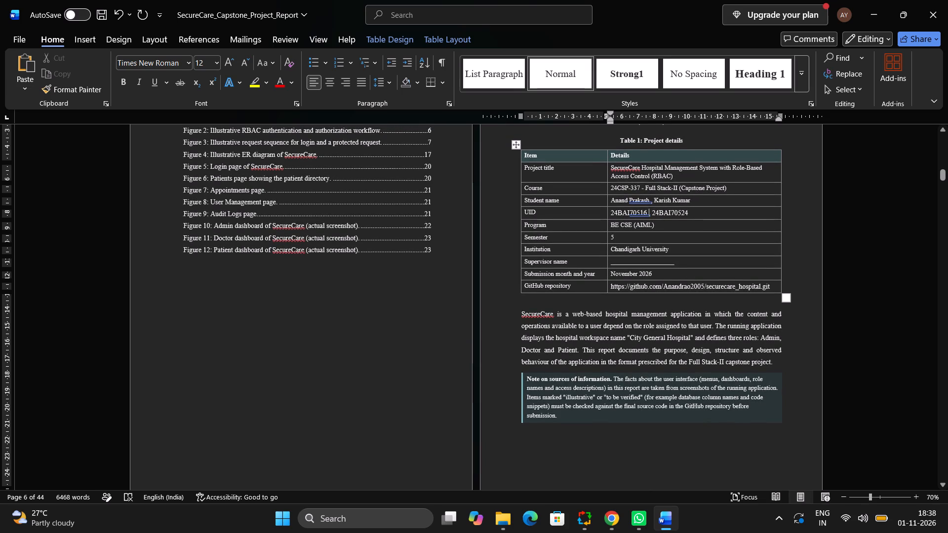
Review the rest of the report from the Project details table through to the References and Bibliography for remaining placeholders.
scroll(709, 256, down, 1)
scroll(709, 256, up, 1)
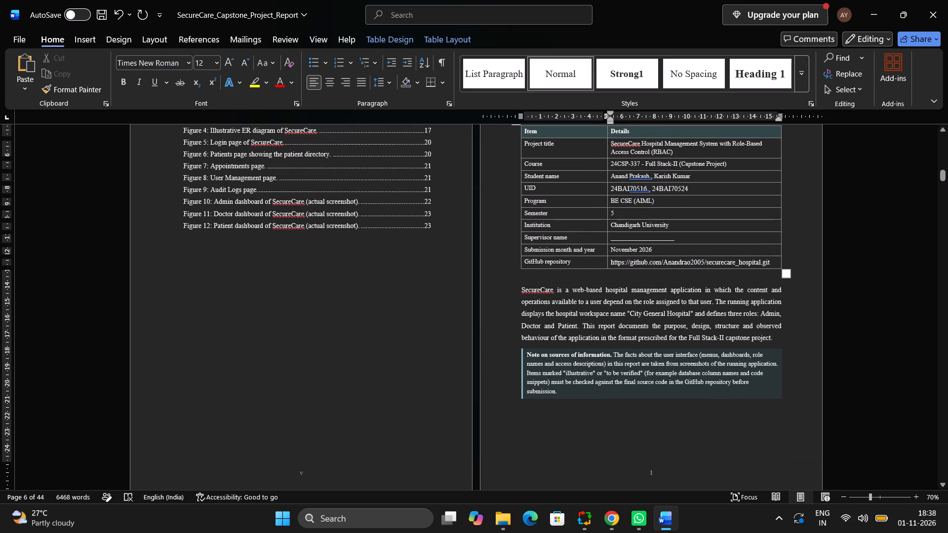
scroll(709, 256, down, 1)
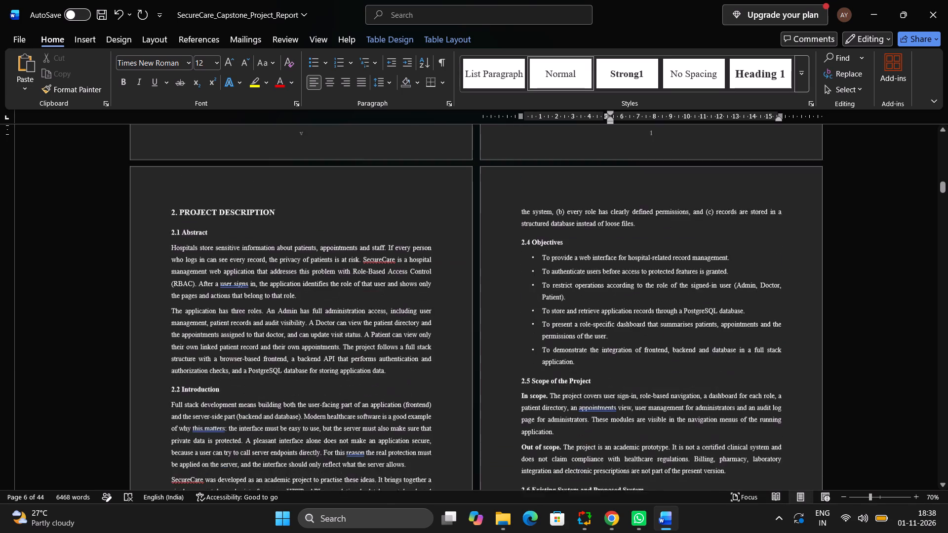
scroll(709, 256, down, 5)
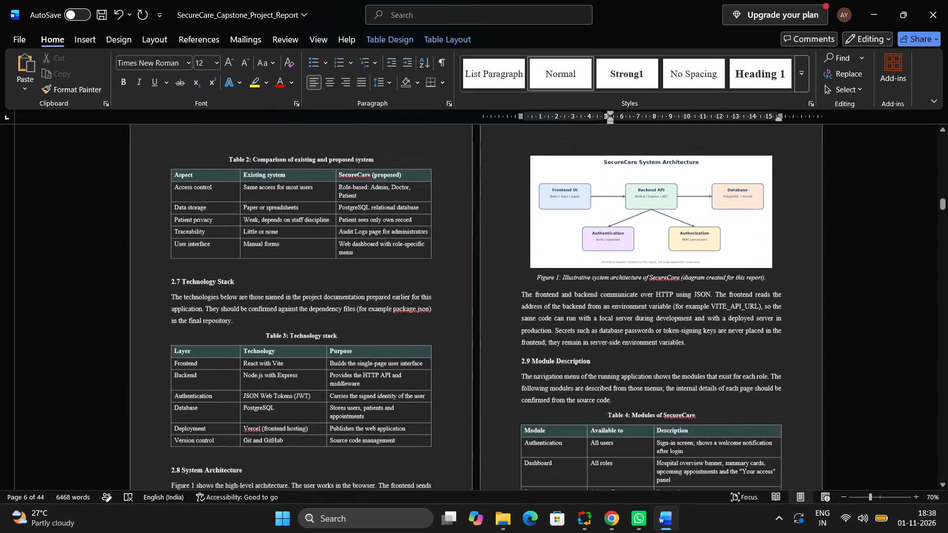
scroll(709, 256, down, 2)
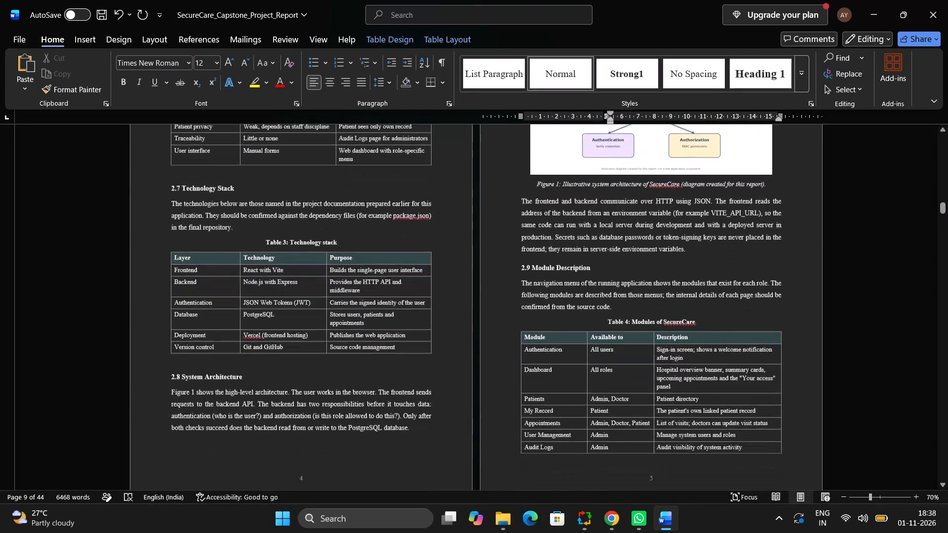
scroll(709, 256, down, 3)
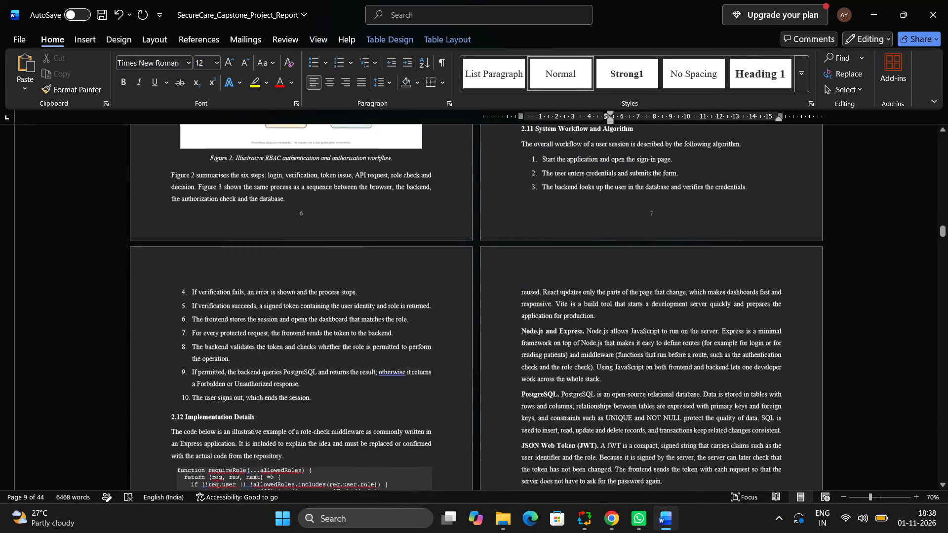
scroll(709, 256, down, 5)
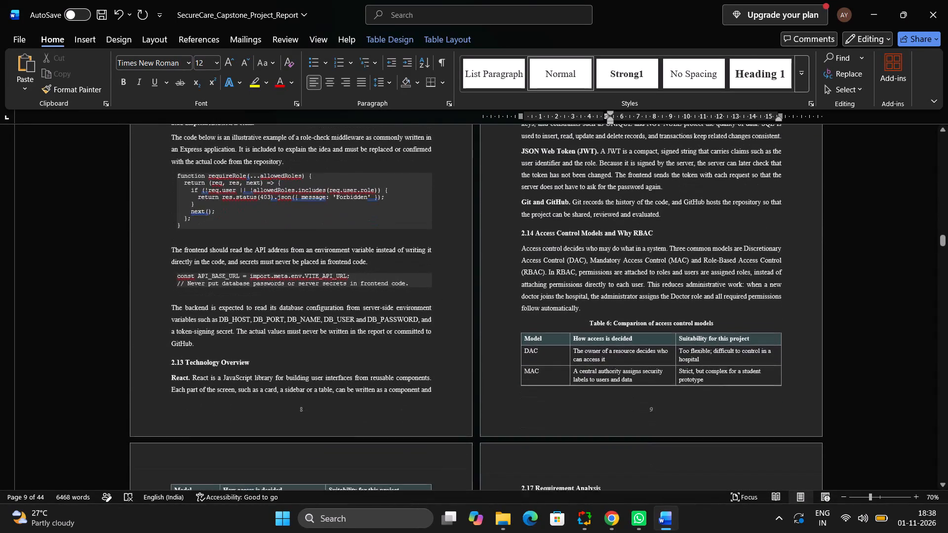
scroll(709, 256, down, 5)
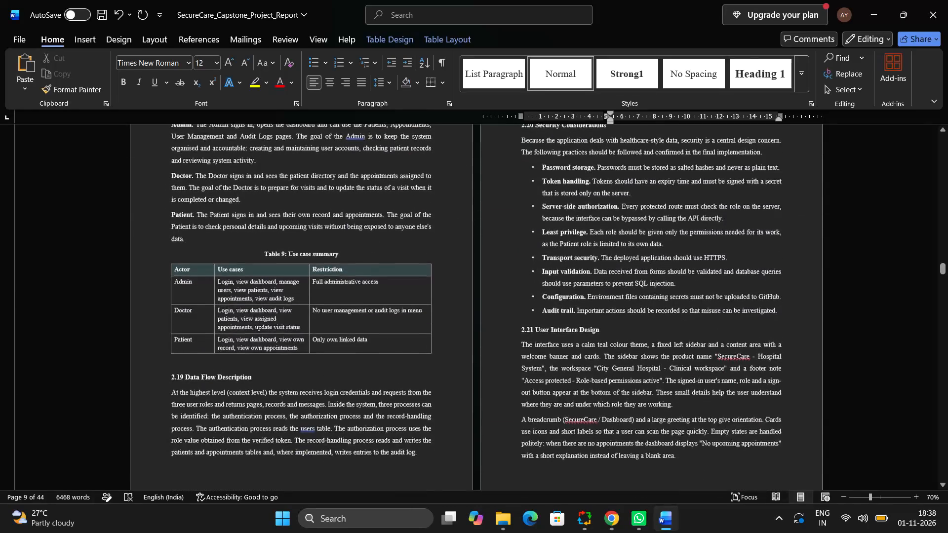
scroll(709, 256, down, 5)
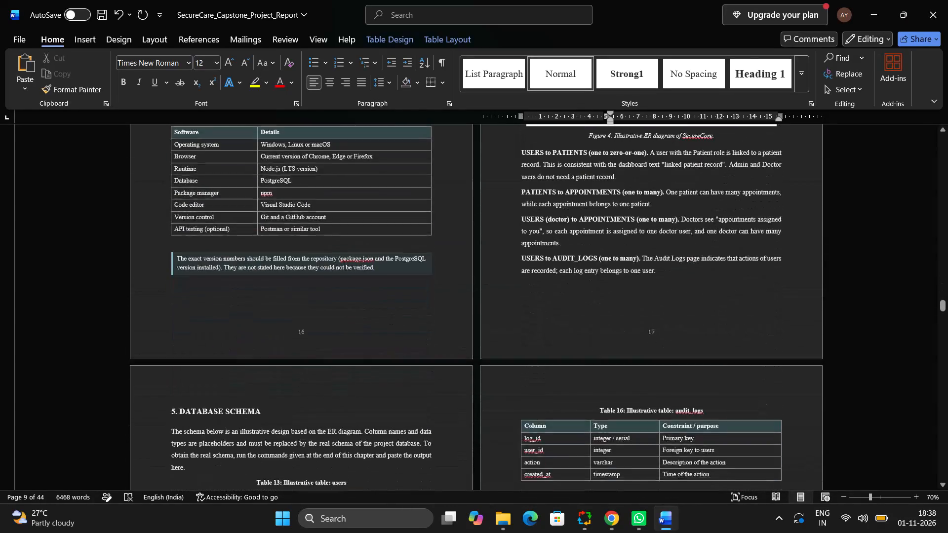
scroll(709, 256, down, 6)
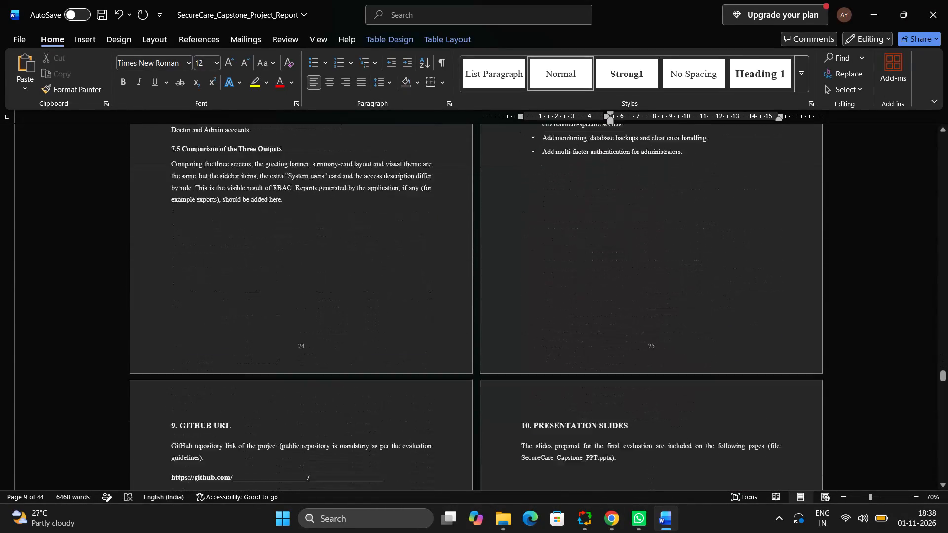
scroll(709, 256, down, 9)
scroll(709, 256, up, 1)
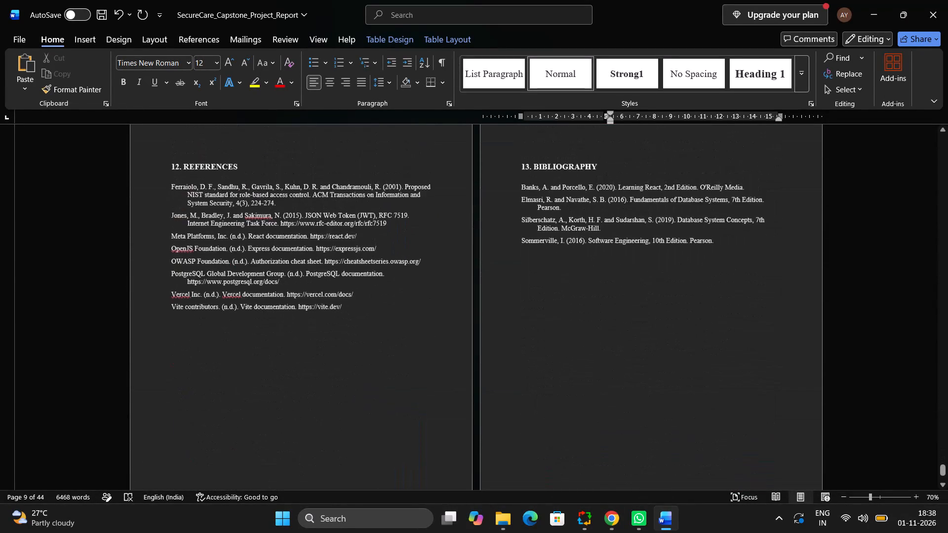
scroll(709, 256, up, 2)
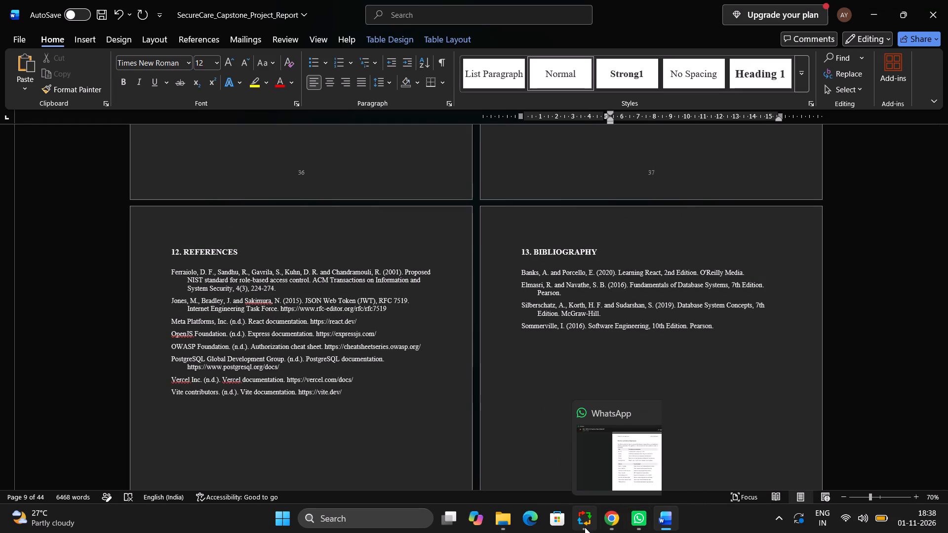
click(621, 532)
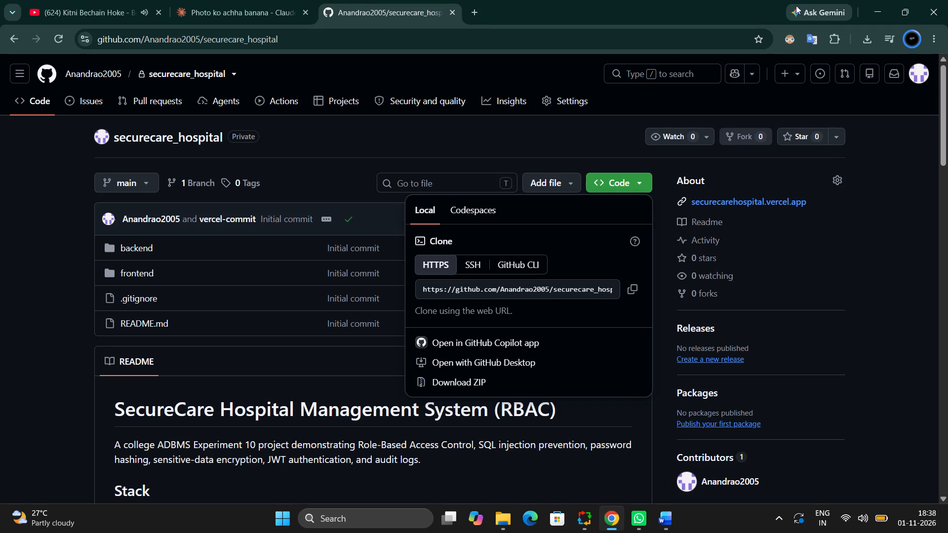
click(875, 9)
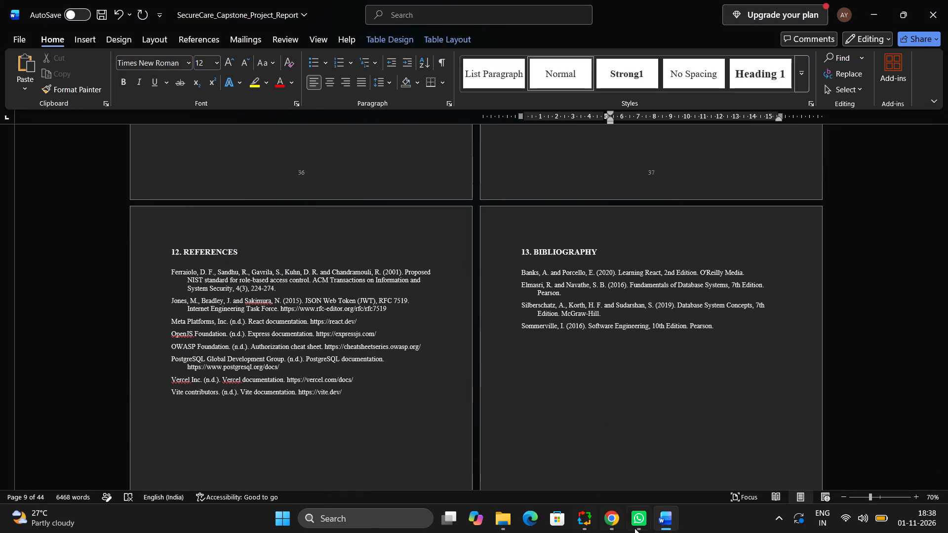
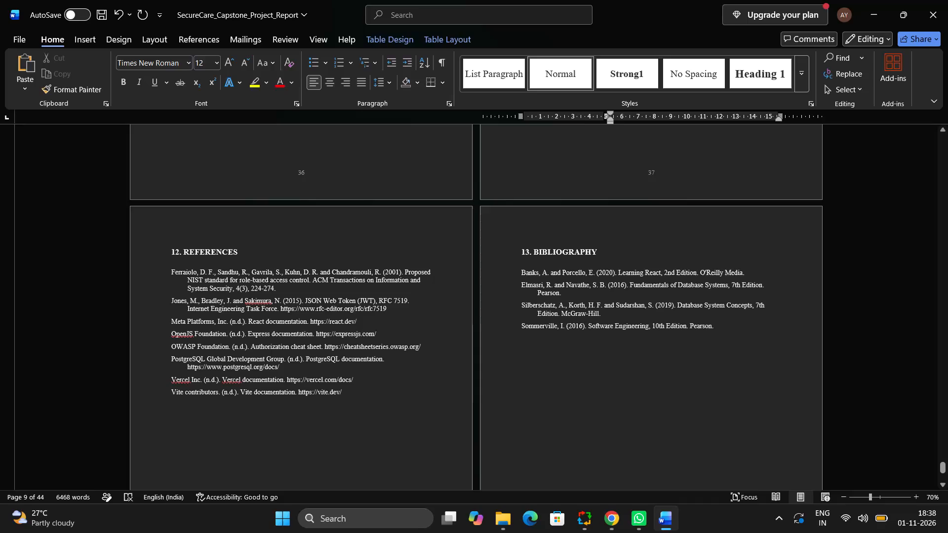
Delete the "Thank You" slide image above the Slide 10 caption, on the page before section 11, Project Code.
scroll(582, 412, up, 1)
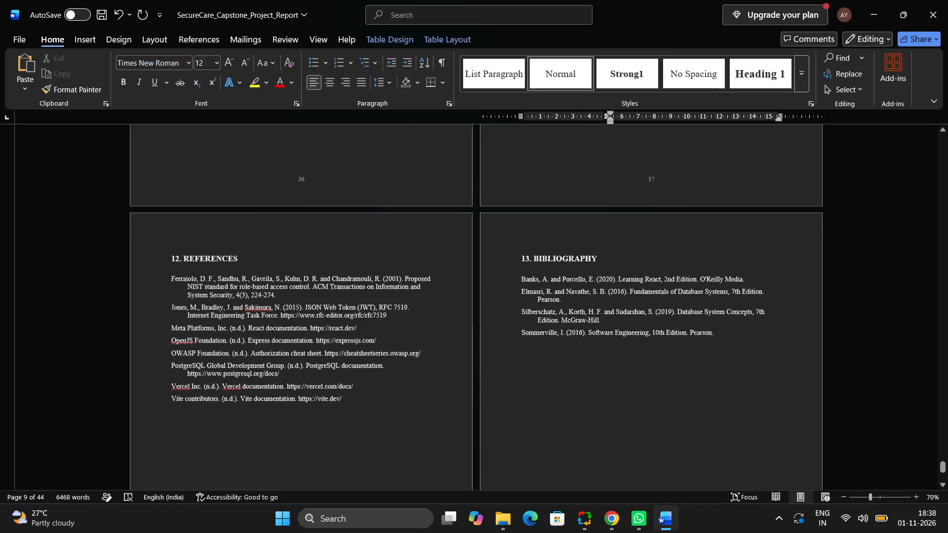
scroll(582, 412, up, 1)
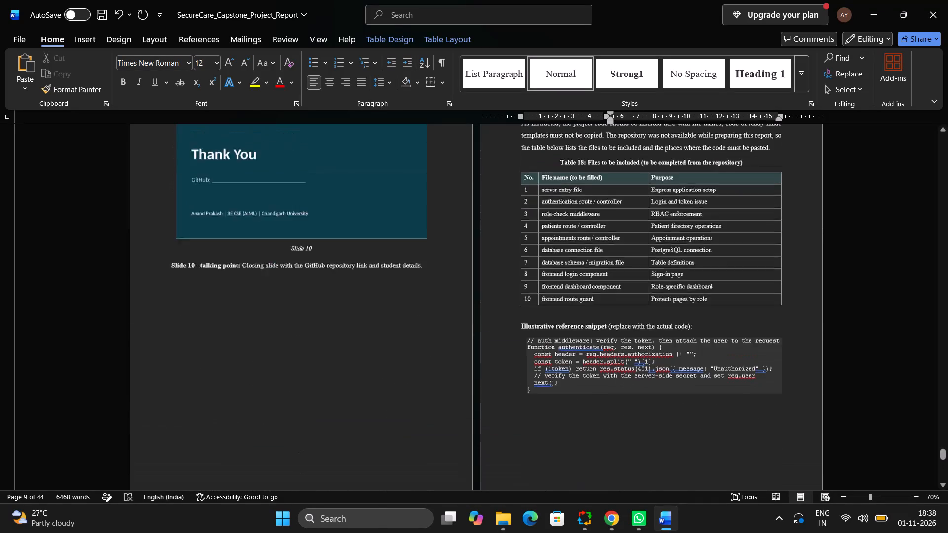
scroll(582, 412, up, 1)
scroll(582, 412, right, 1)
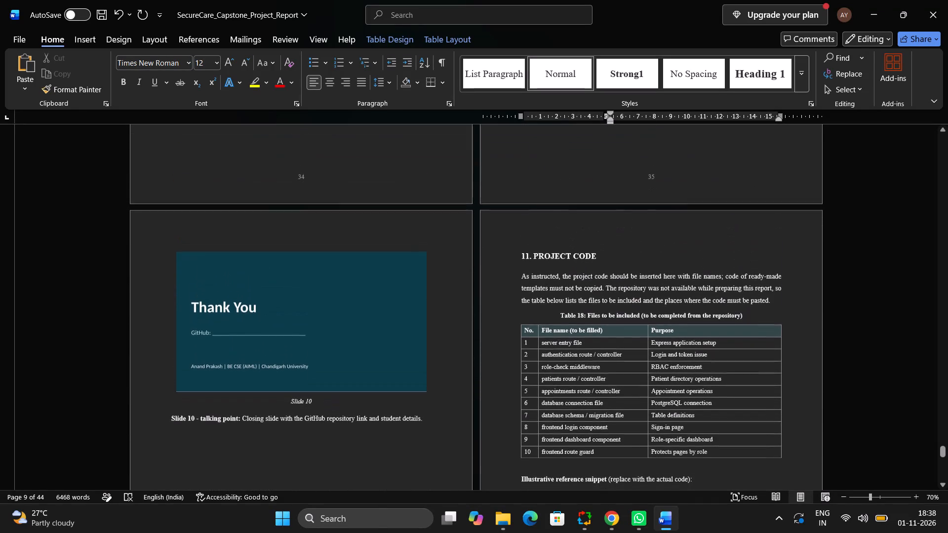
scroll(582, 412, right, 1)
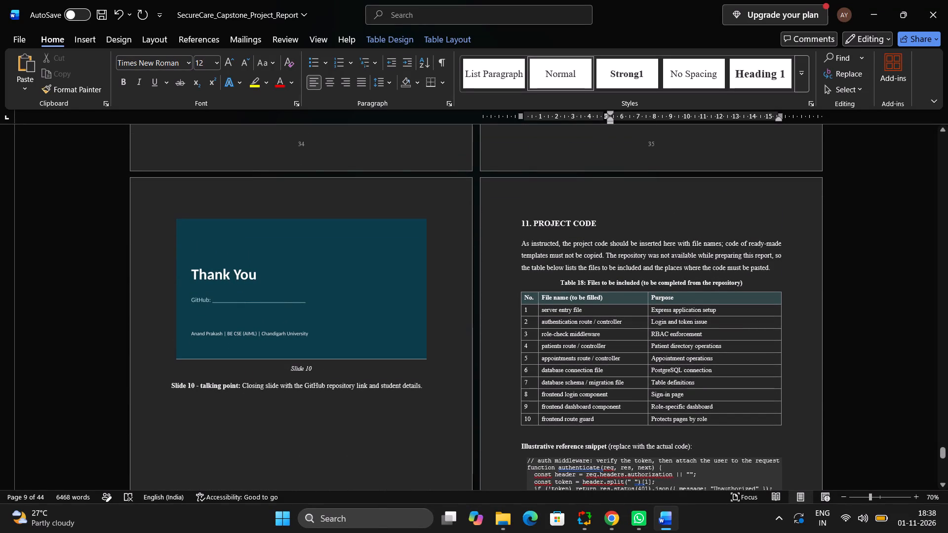
click(311, 318)
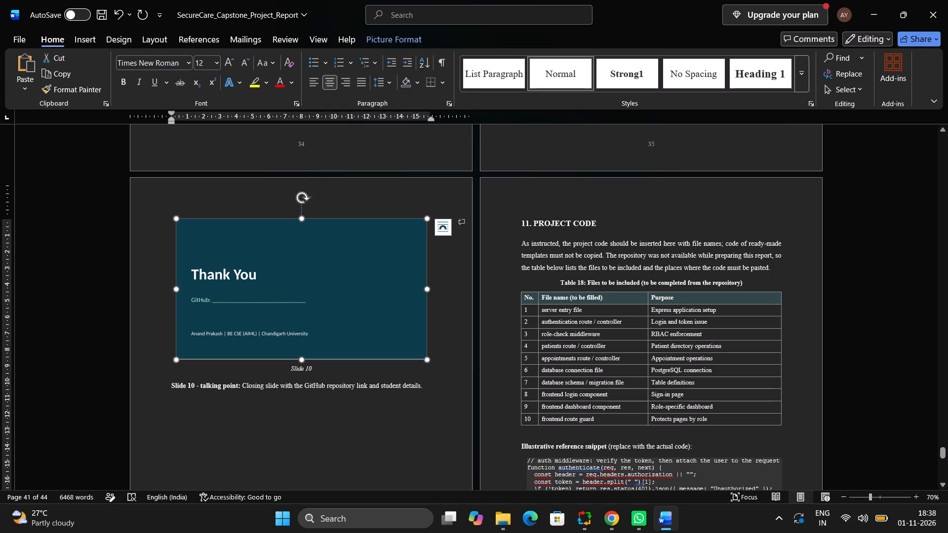
key(Delete)
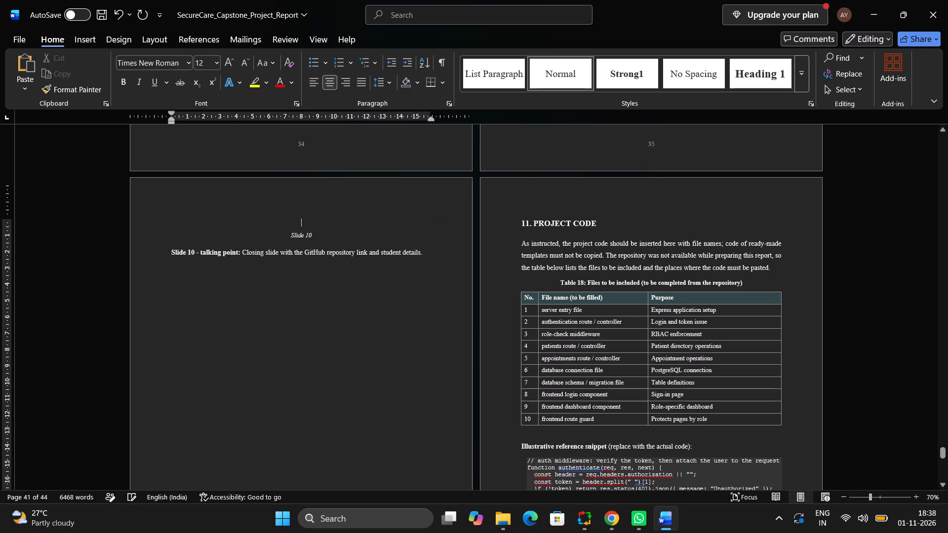
Review the presentation slide pages backwards from Slide 9 to Slide 2, checking the slide images and their talking points.
scroll(444, 250, up, 2)
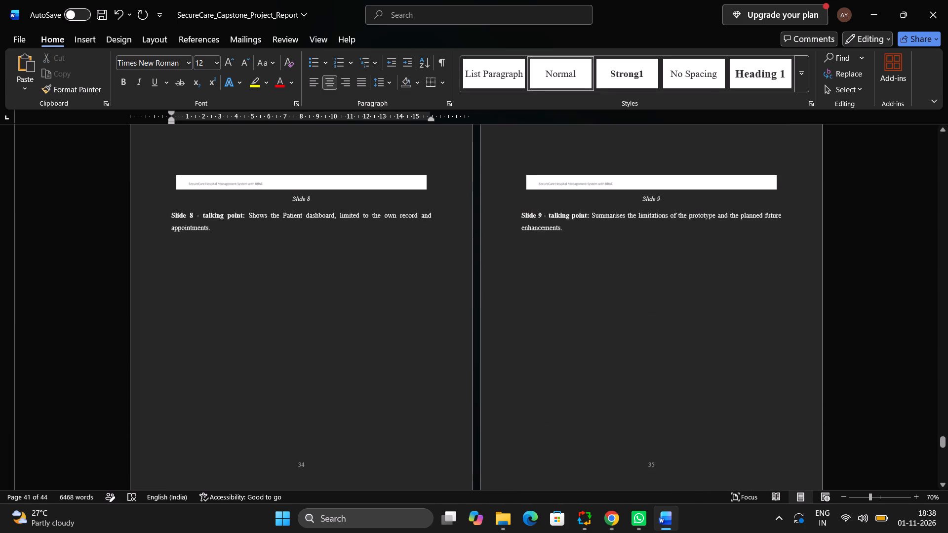
scroll(444, 250, up, 2)
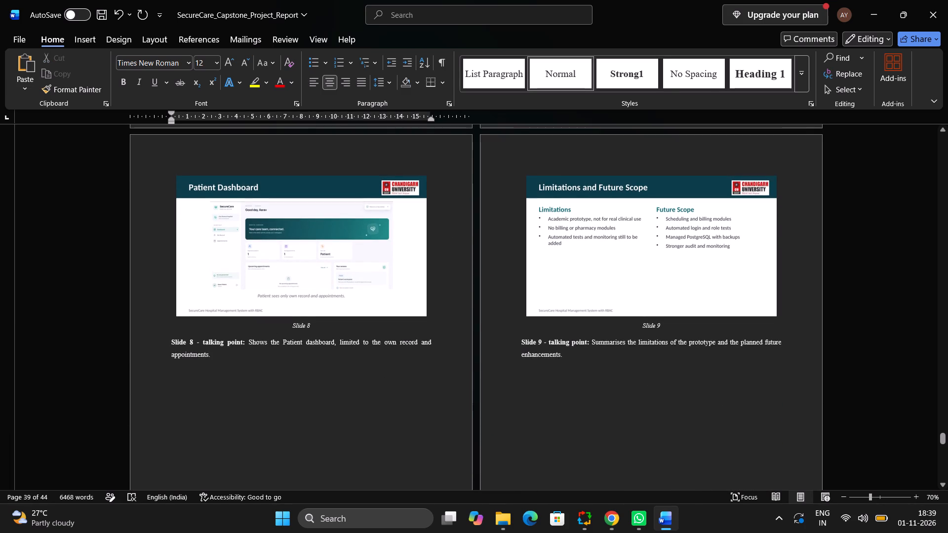
scroll(444, 250, up, 11)
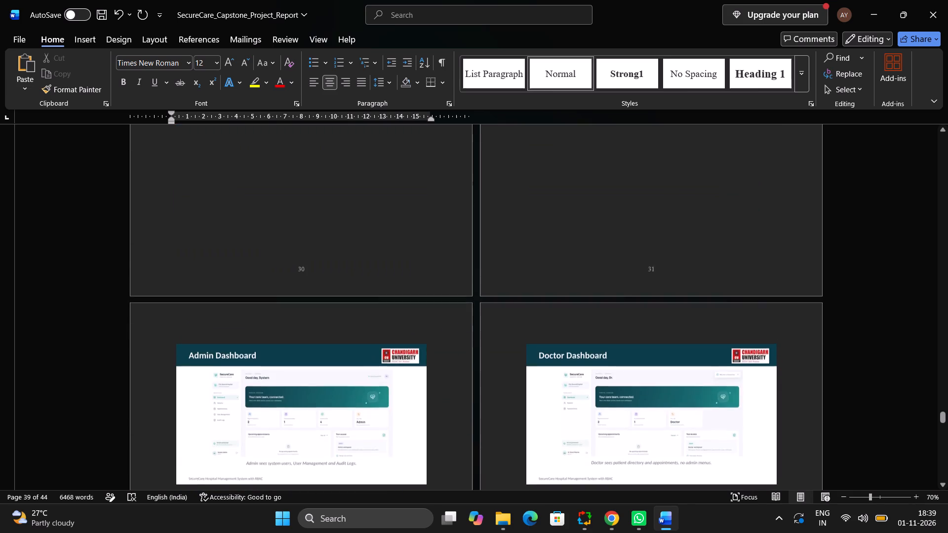
scroll(444, 250, up, 5)
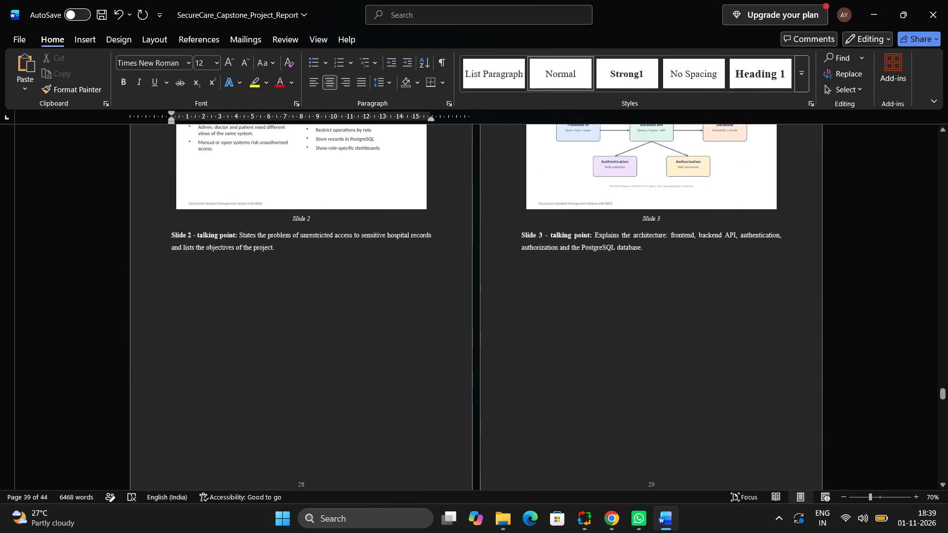
scroll(444, 250, up, 3)
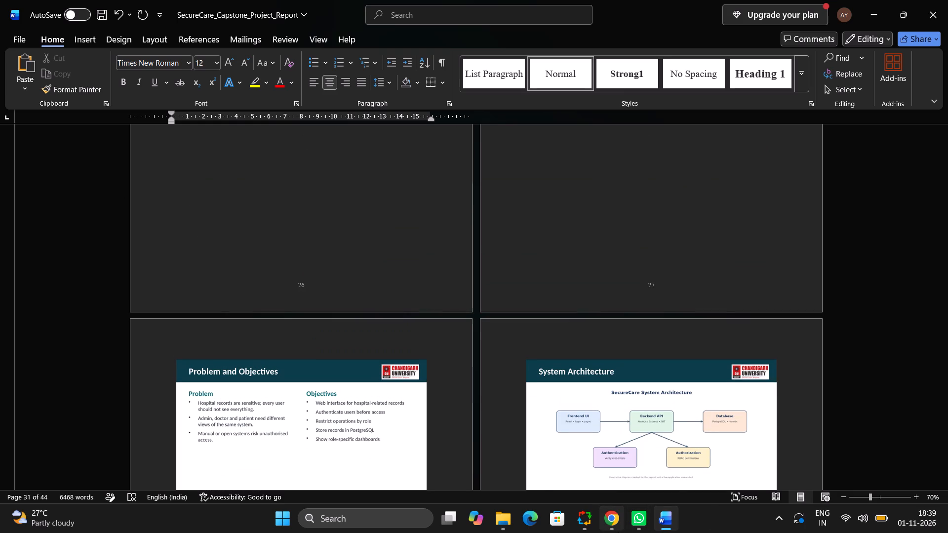
Switch to Chrome to view the securecare_hospital repository page on GitHub.
click(617, 531)
scroll(498, 252, up, 1)
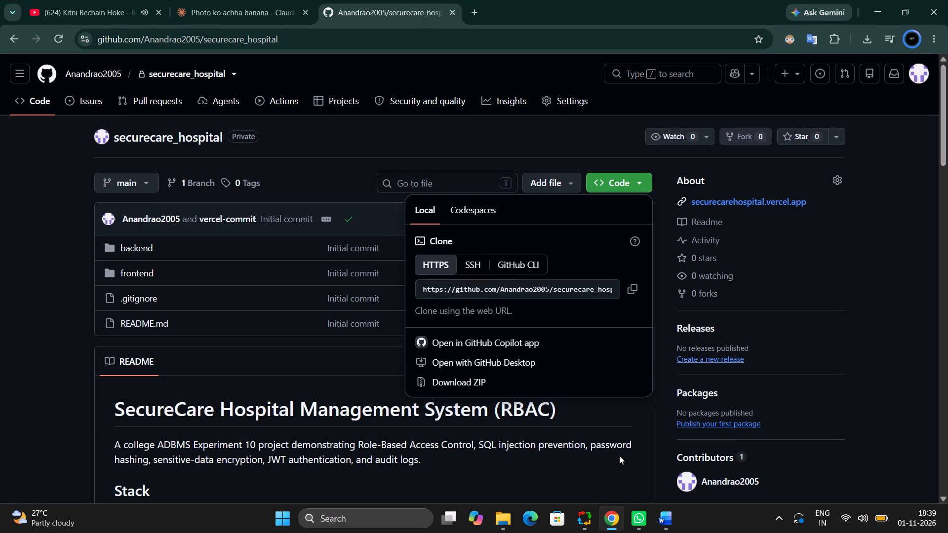
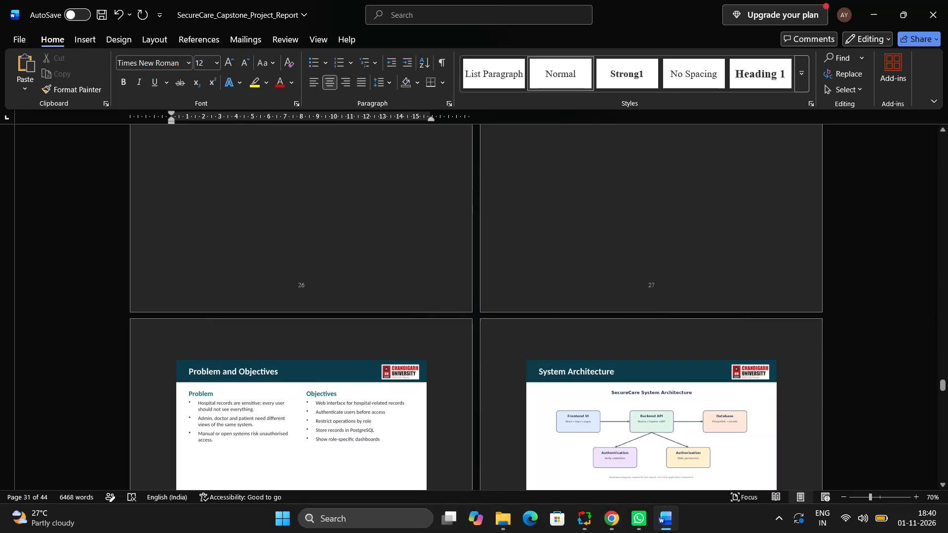
Delete the Slide 10 talking point line on the page before section 11, Project Code.
scroll(337, 358, down, 2)
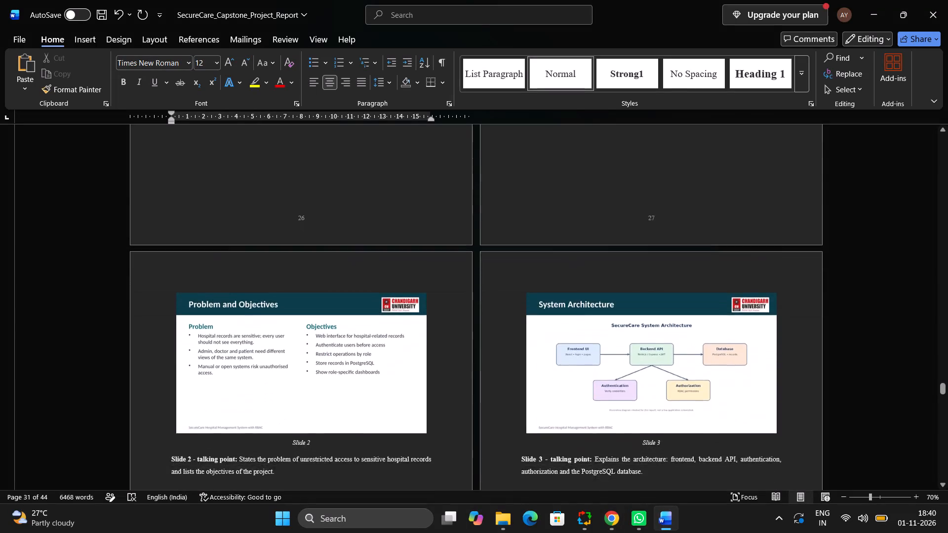
scroll(337, 358, down, 6)
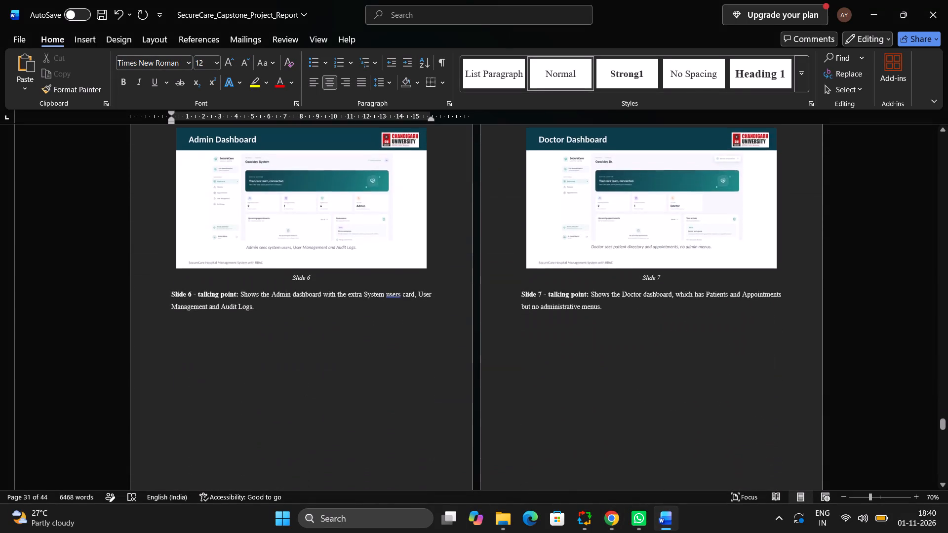
scroll(337, 358, down, 5)
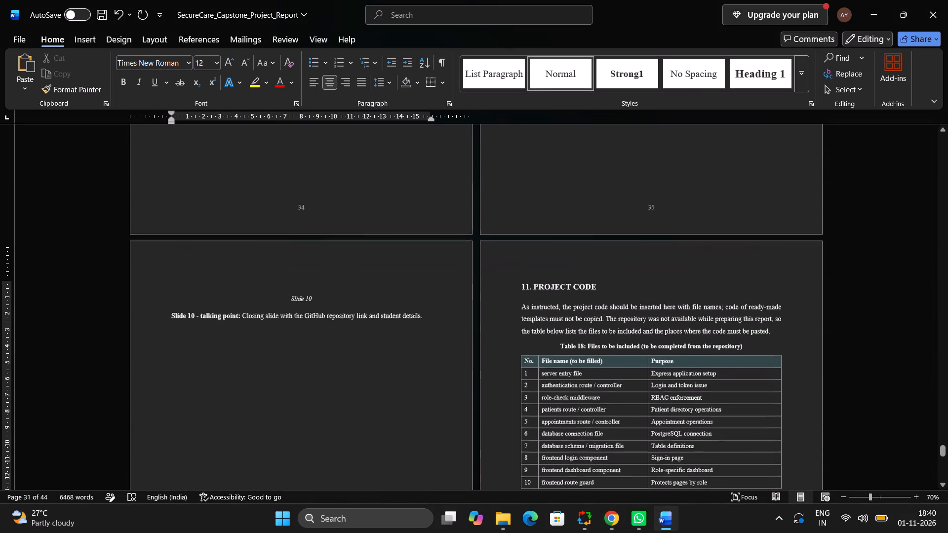
drag(430, 313, 399, 315)
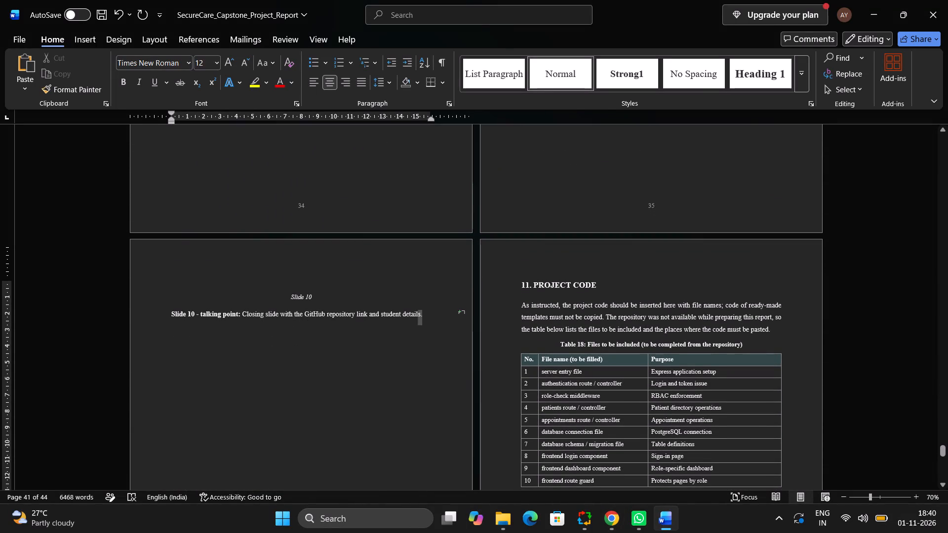
drag(399, 315, 166, 312)
key(BackSpace)
key(BackSpace)
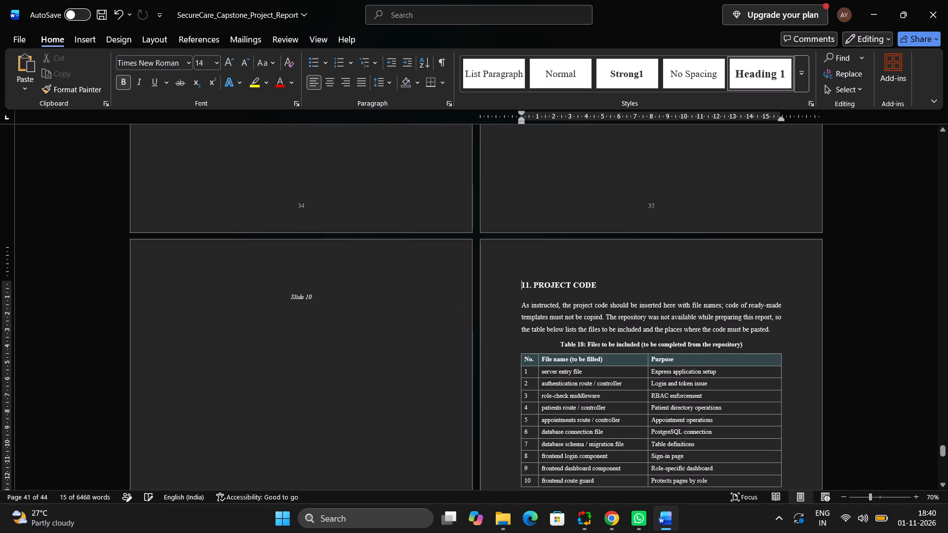
key(BackSpace)
key(BackSpace)
scroll(369, 238, up, 1)
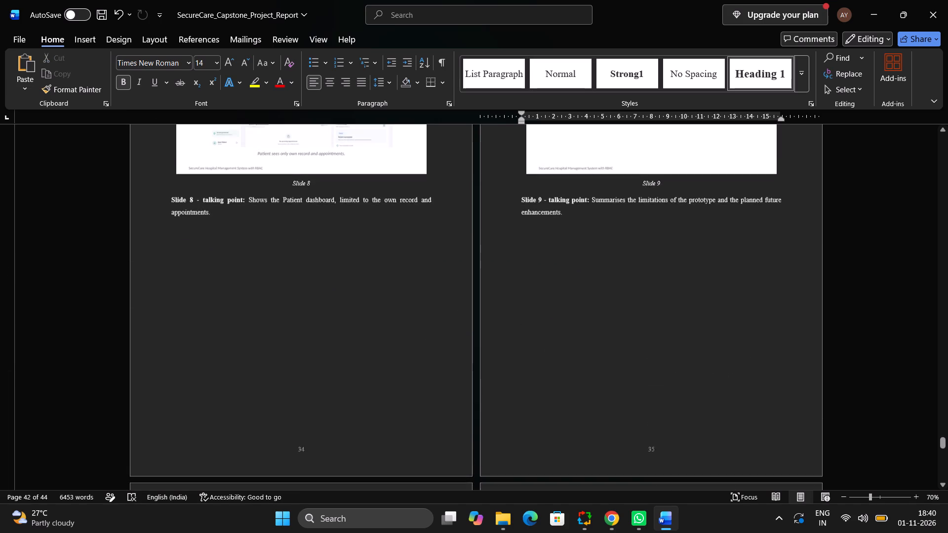
scroll(369, 238, up, 1)
key(ctrl+z)
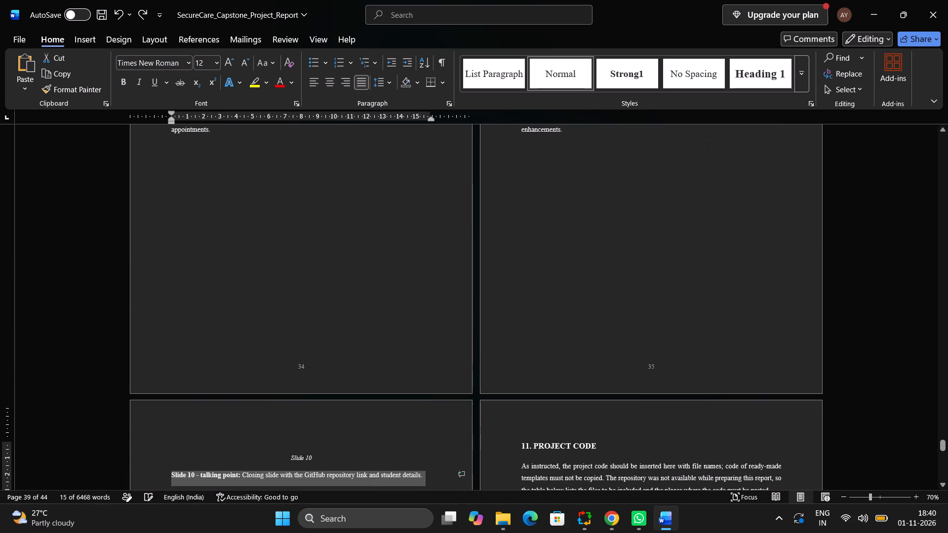
scroll(369, 238, down, 1)
key(BackSpace)
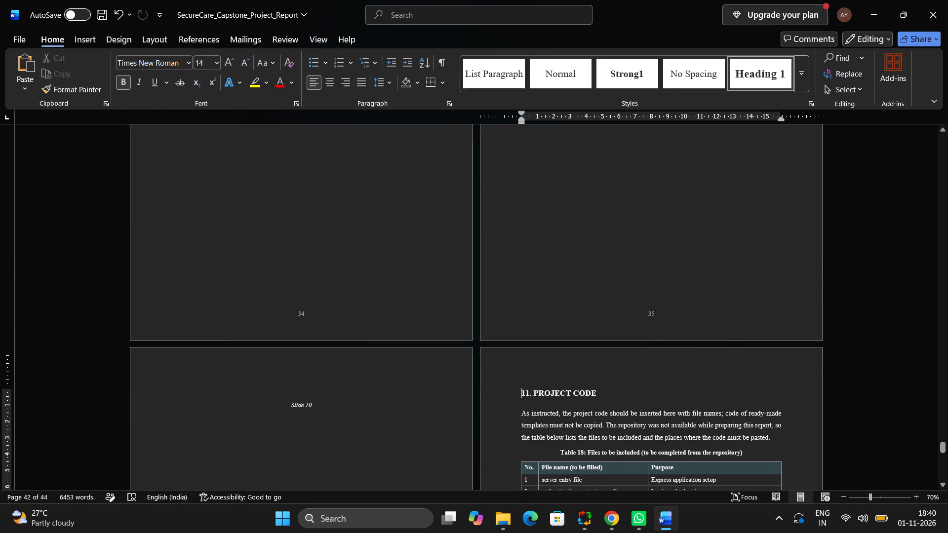
Delete the leftover "Slide 10" caption on the page before section 11, Project Code.
drag(314, 406, 293, 407)
key(BackSpace)
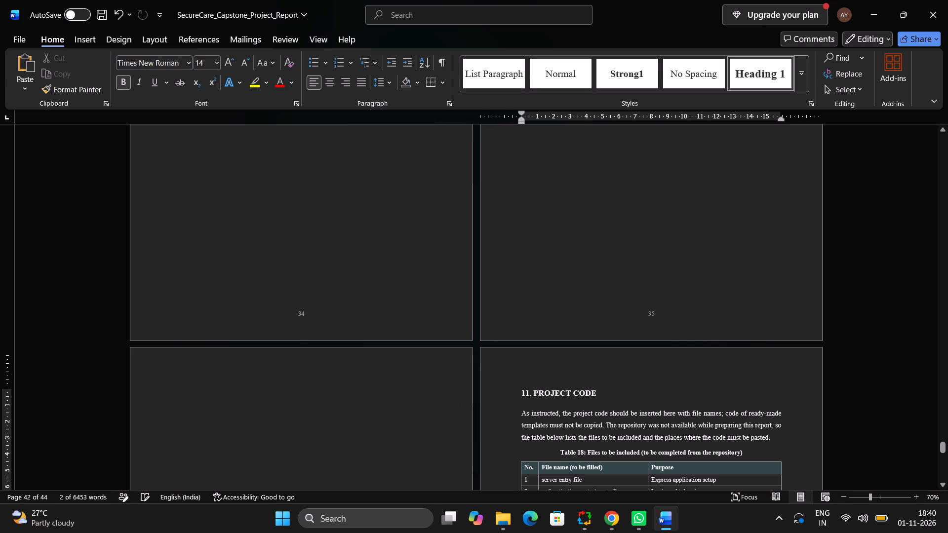
key(BackSpace)
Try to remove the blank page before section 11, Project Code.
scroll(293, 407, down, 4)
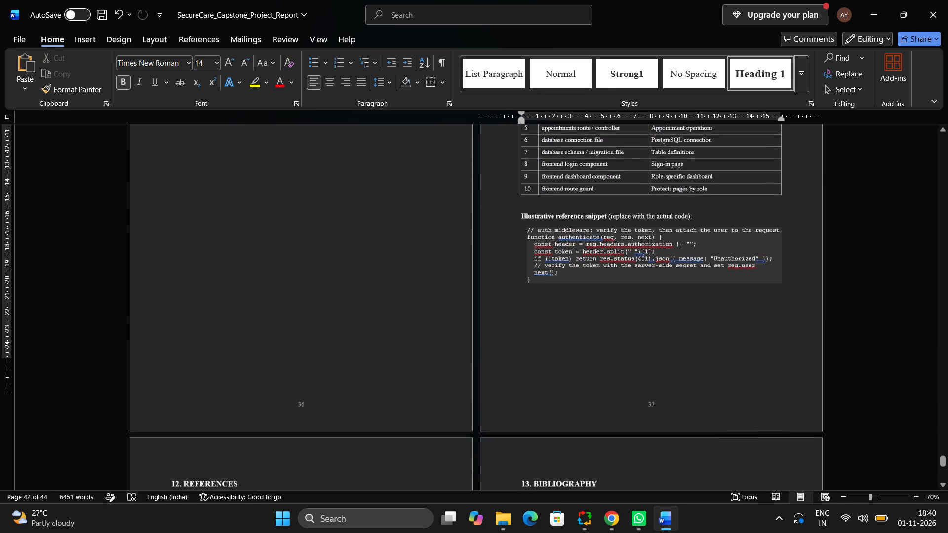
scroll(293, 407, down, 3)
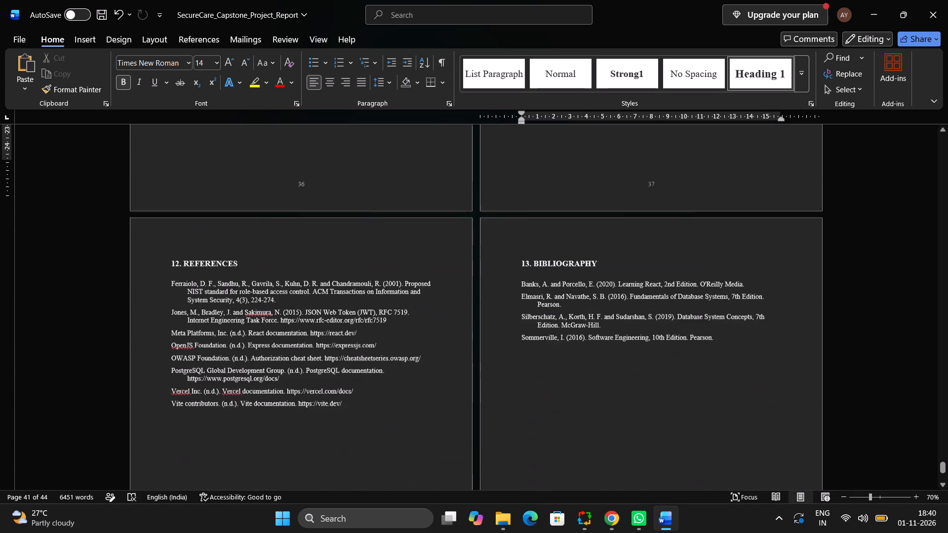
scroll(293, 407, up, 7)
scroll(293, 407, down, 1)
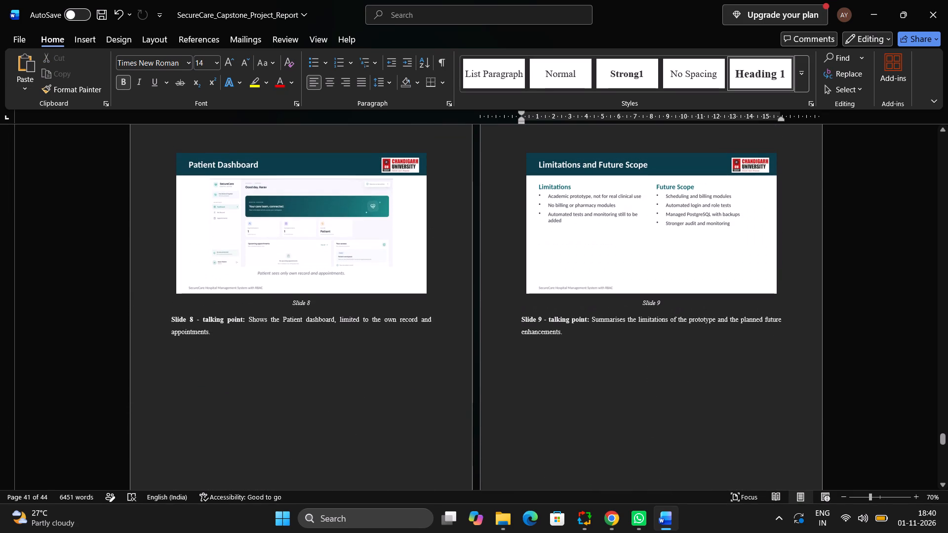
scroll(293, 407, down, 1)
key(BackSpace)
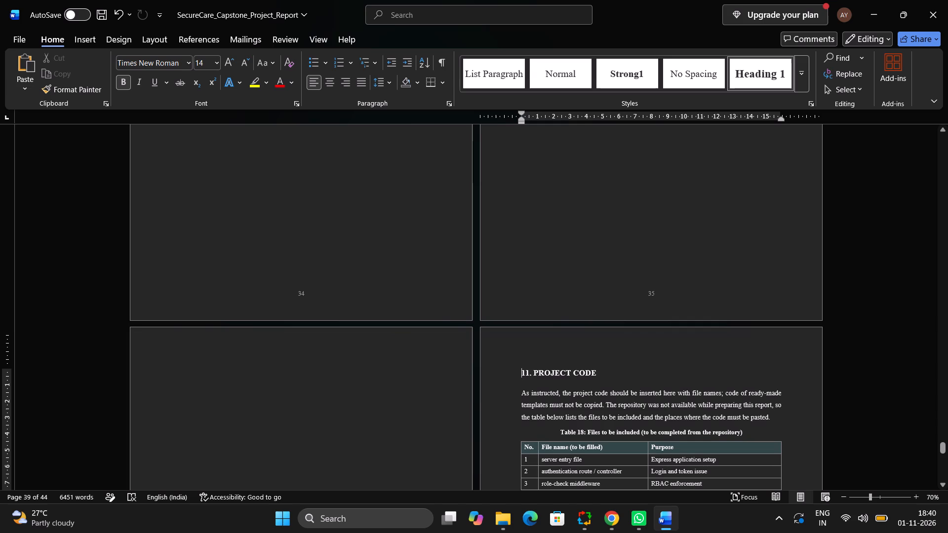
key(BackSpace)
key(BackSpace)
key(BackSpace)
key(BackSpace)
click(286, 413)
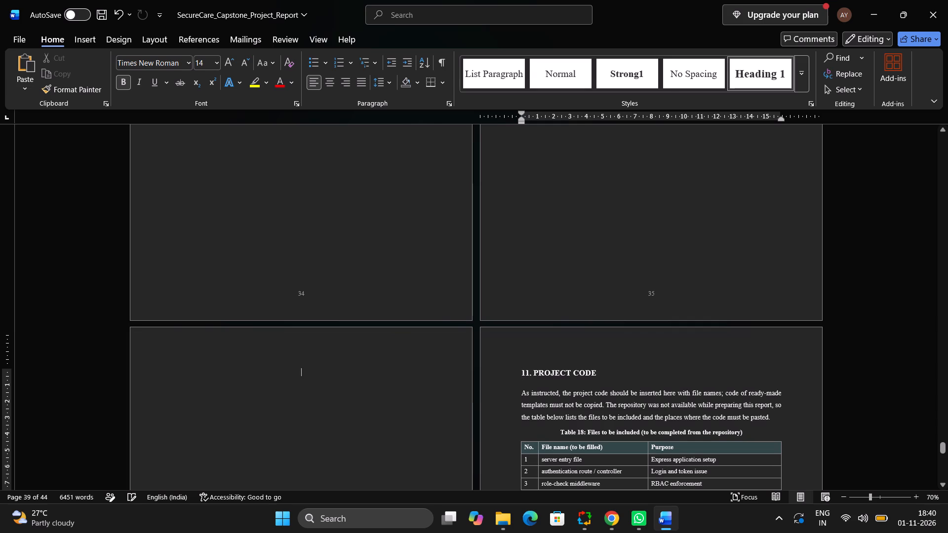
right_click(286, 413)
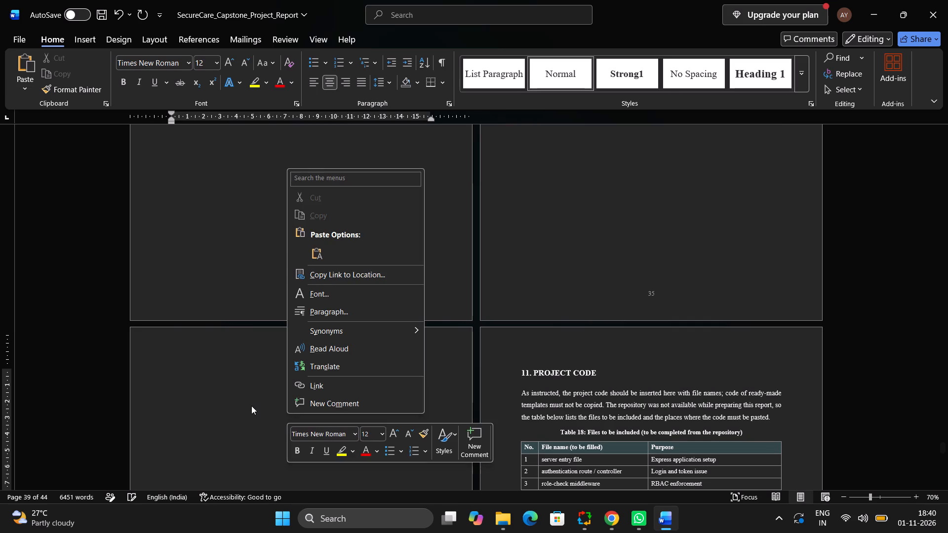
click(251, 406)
Replace the blank github.com placeholder line in section 9, GitHub URL, with the copied securecare_hospital.git repository link.
scroll(510, 260, up, 4)
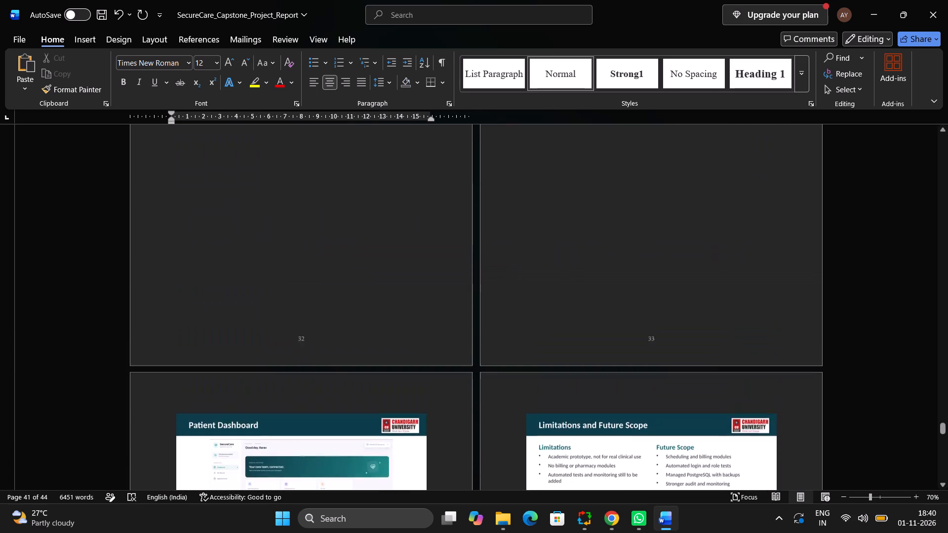
scroll(510, 260, up, 4)
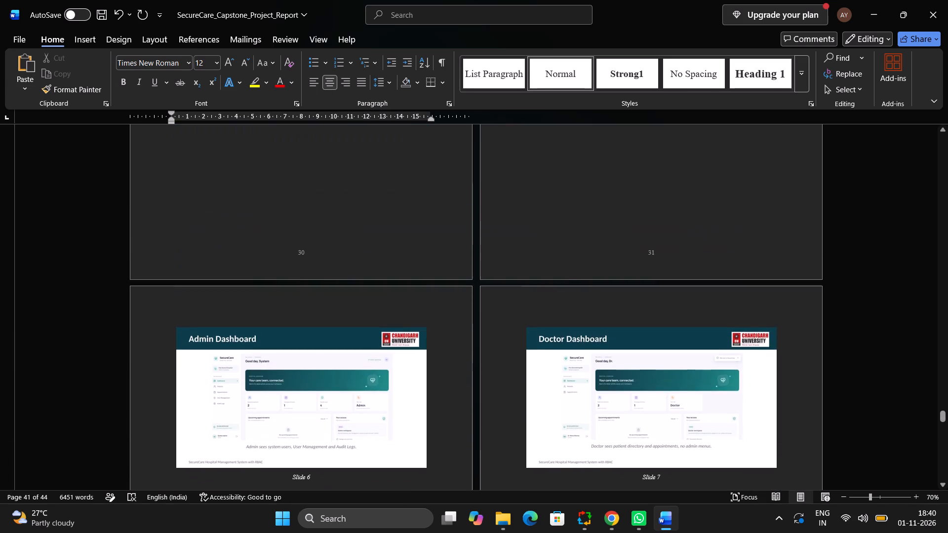
scroll(510, 260, up, 7)
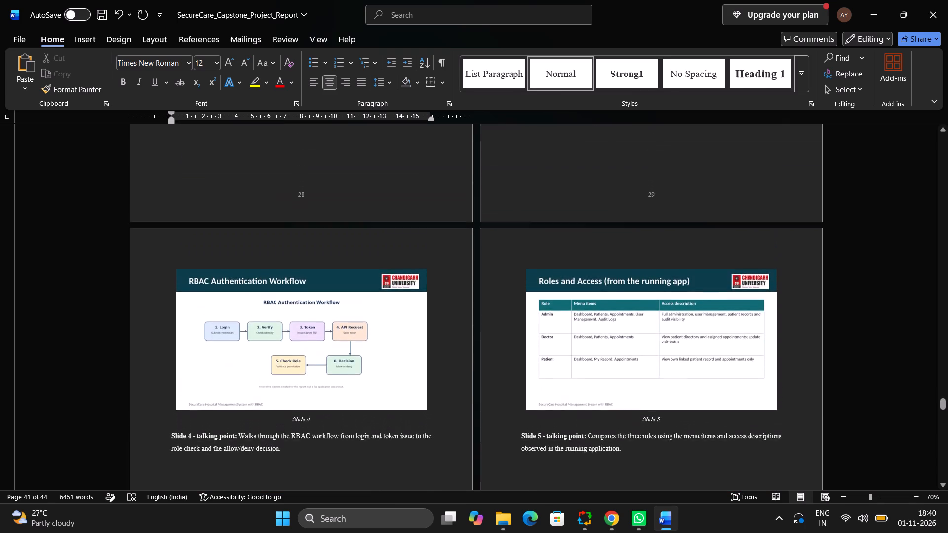
scroll(510, 260, up, 5)
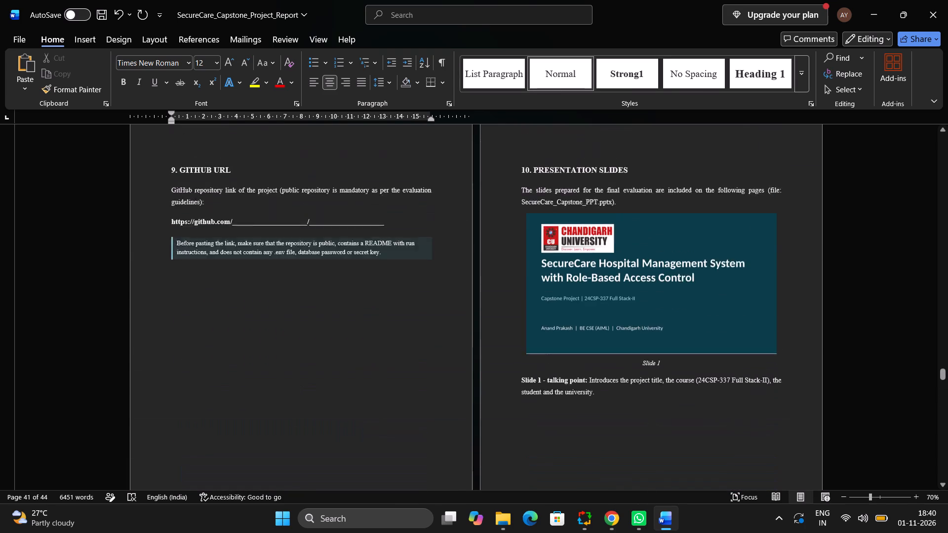
scroll(510, 260, up, 1)
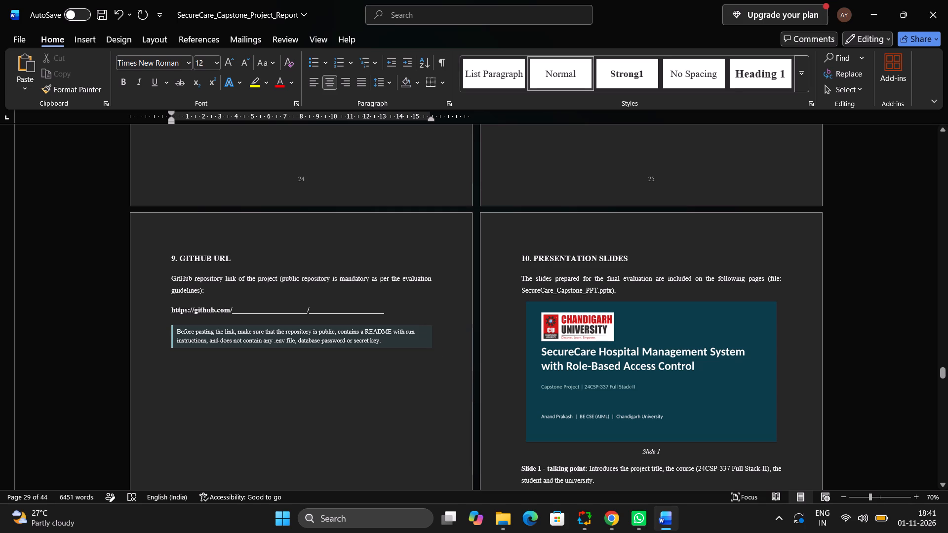
drag(387, 313, 182, 311)
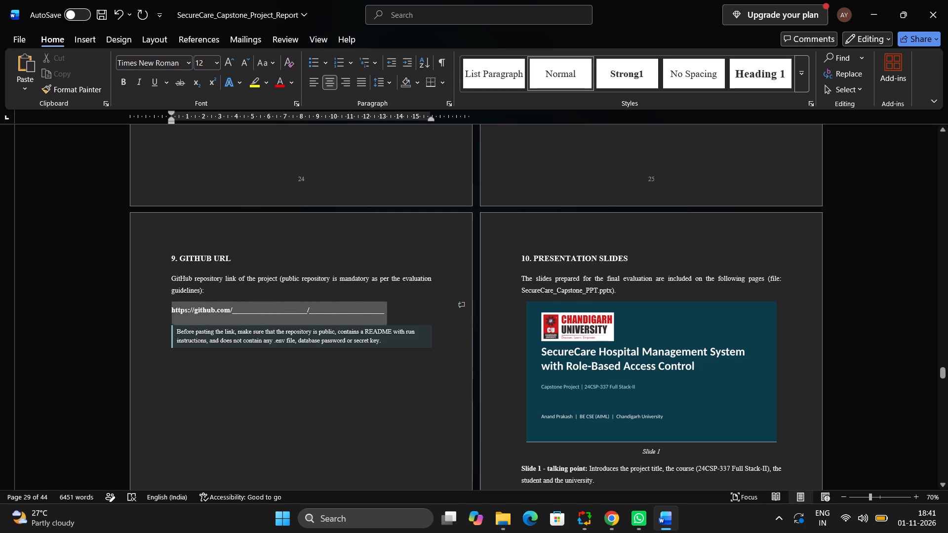
drag(182, 311, 179, 310)
key(BackSpace)
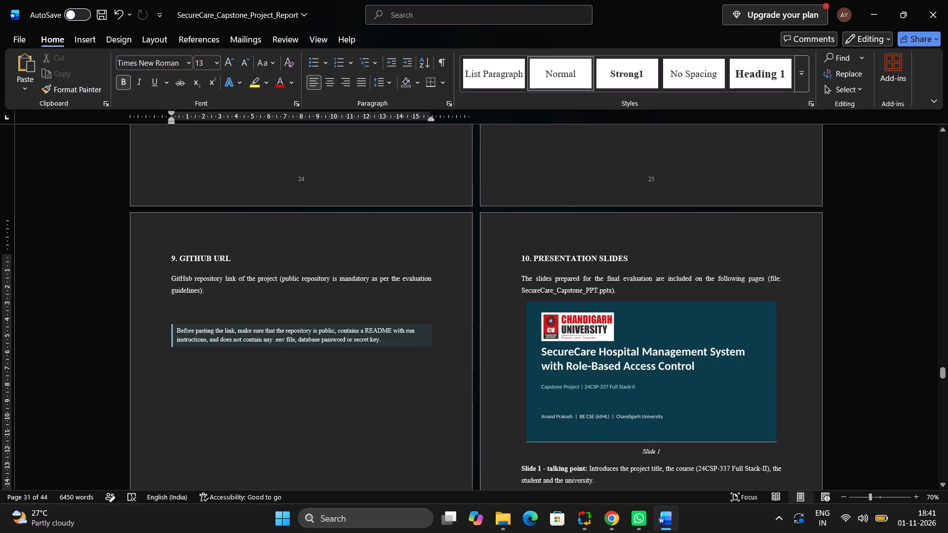
key(ctrl+v)
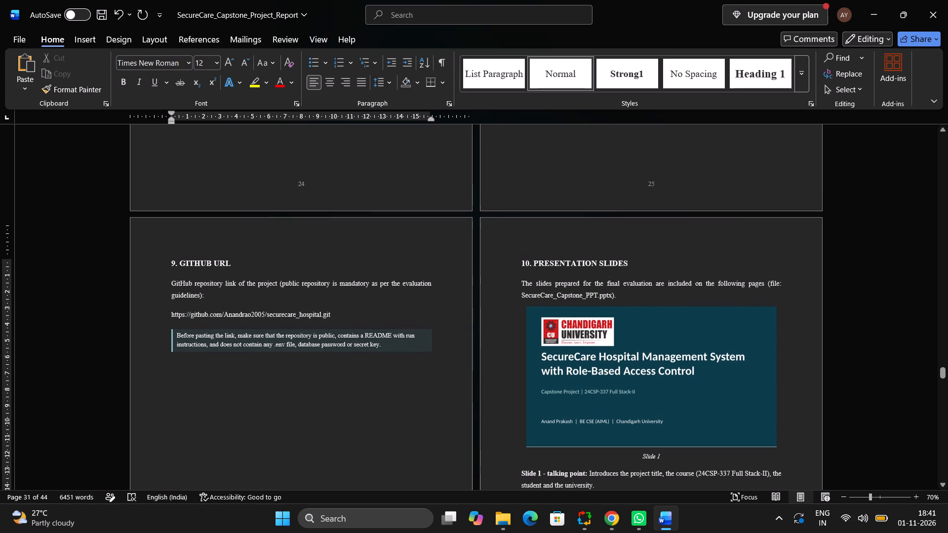
Delete the Patients page screenshot placeholder frame above the Figure 6 caption in section 6, Front-End Screens.
scroll(330, 391, down, 1)
scroll(330, 391, up, 1)
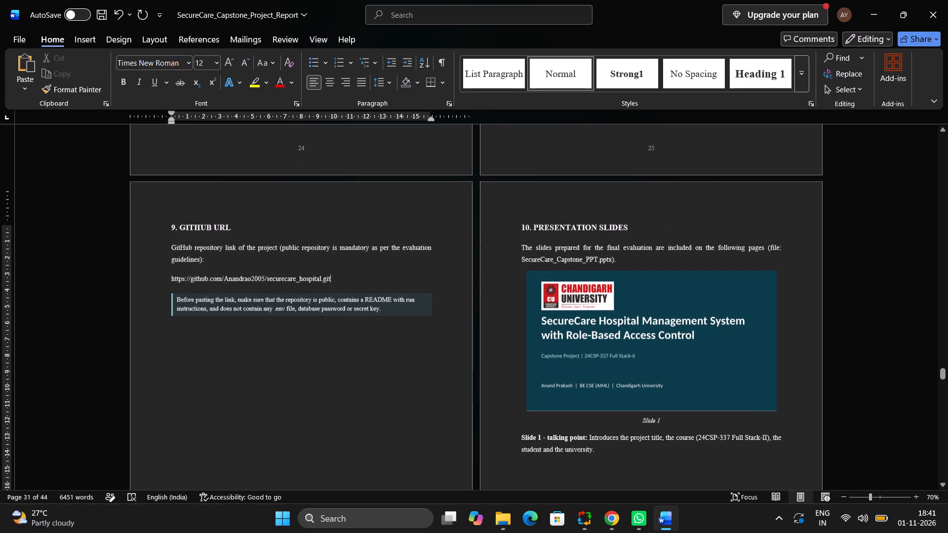
scroll(330, 391, up, 2)
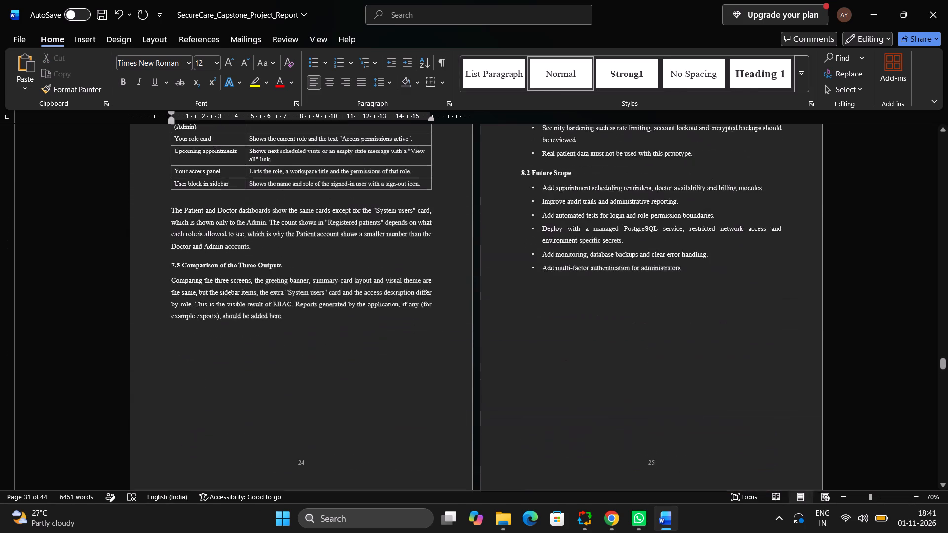
scroll(330, 391, up, 5)
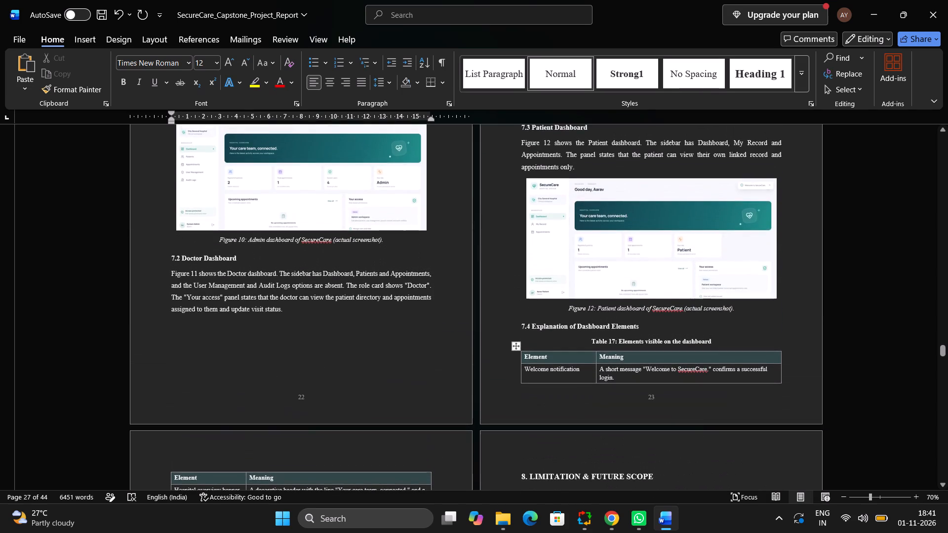
scroll(330, 391, up, 1)
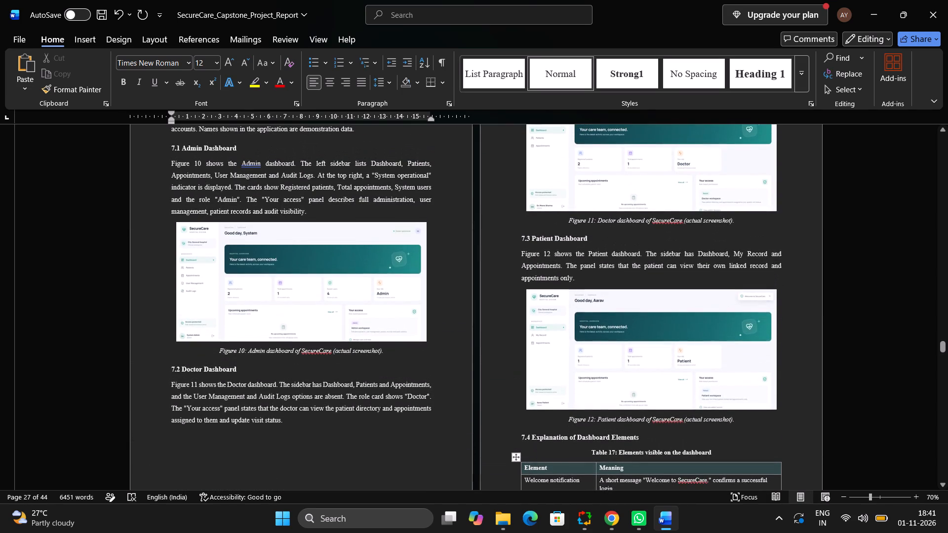
scroll(330, 391, up, 4)
scroll(330, 391, right, 1)
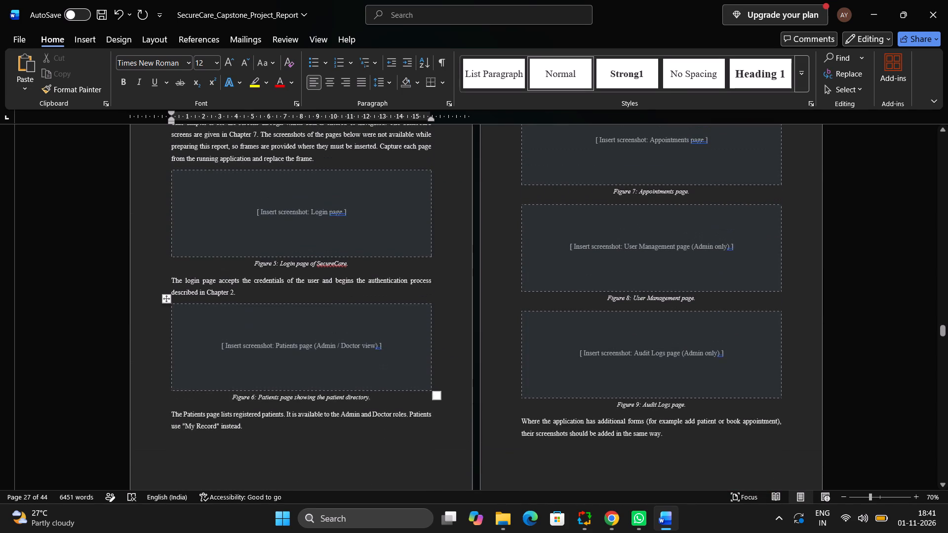
scroll(330, 391, right, 1)
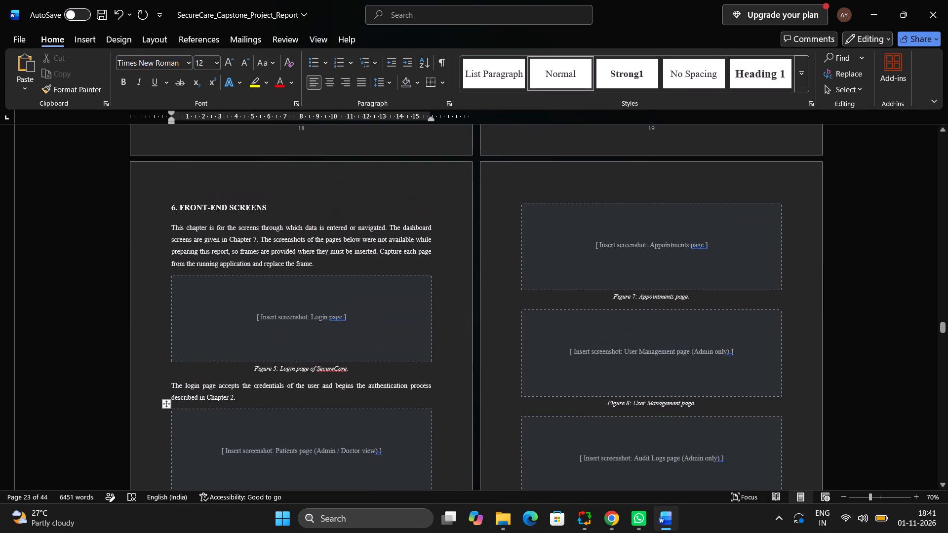
scroll(330, 391, right, 1)
click(299, 400)
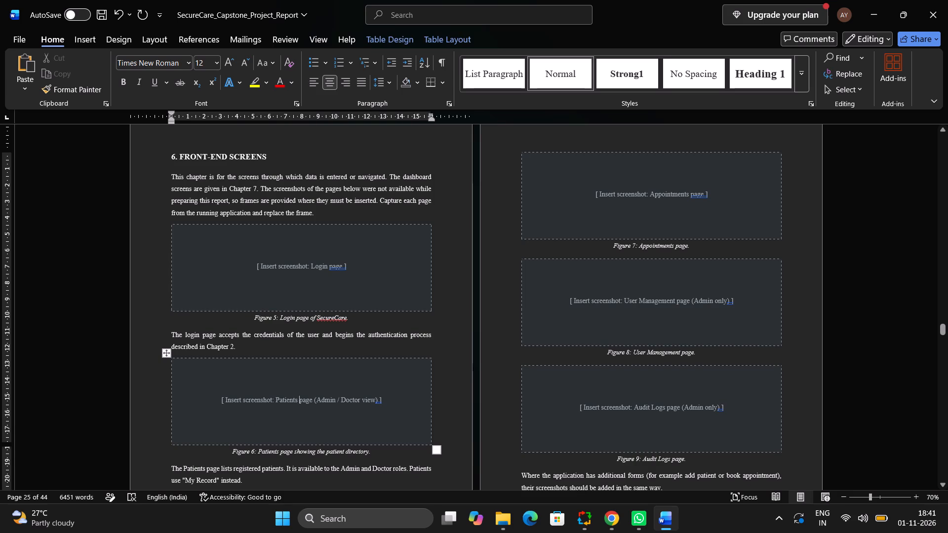
click(202, 370)
key(Delete)
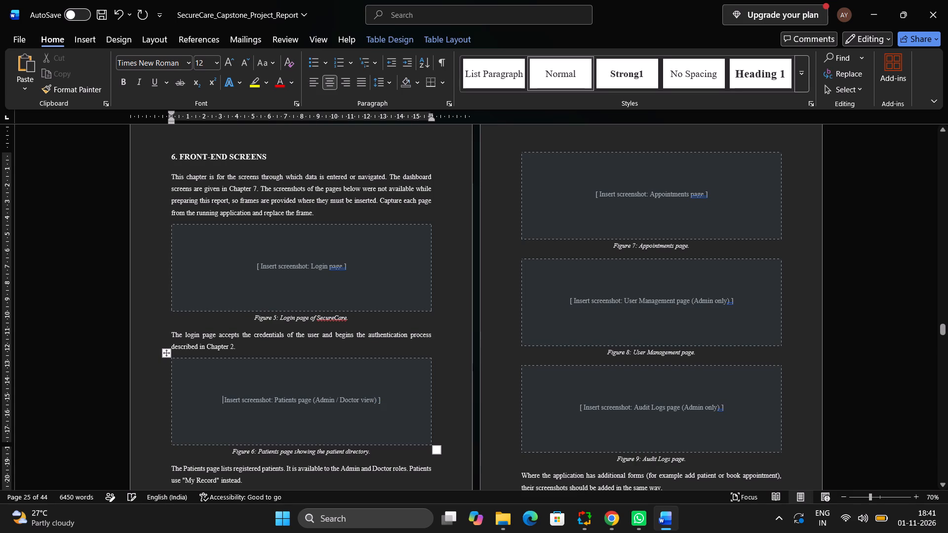
key(Delete)
key(Delete)
key(Delete)
key(Delete)
key(Delete)
key(Delete)
key(Delete)
key(Delete)
key(Delete)
key(Delete)
key(Delete)
key(Delete)
key(Delete)
key(Delete)
key(Delete)
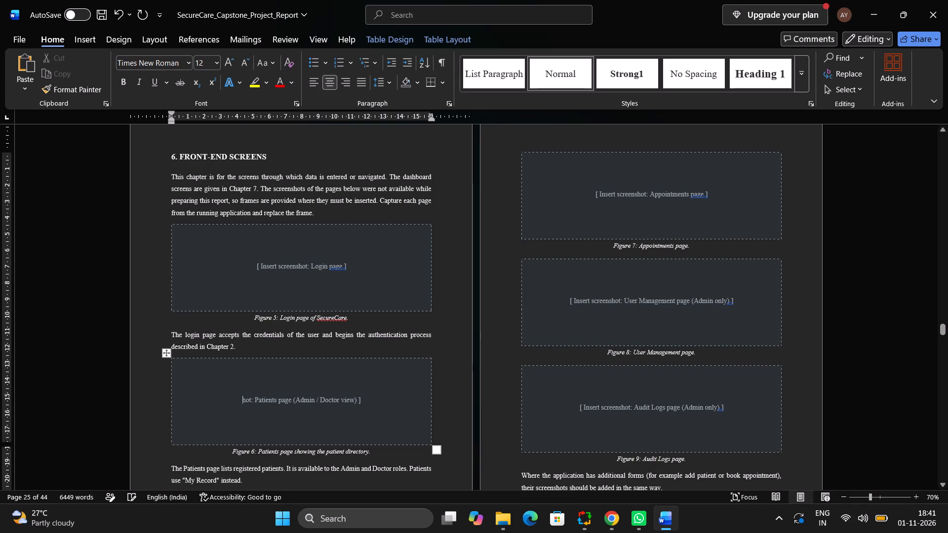
click(202, 370)
drag(166, 368, 203, 371)
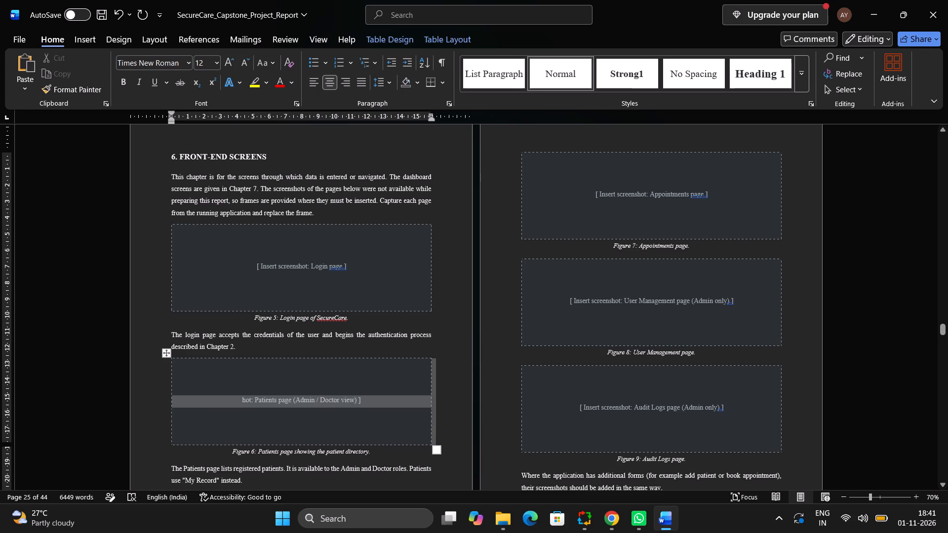
key(BackSpace)
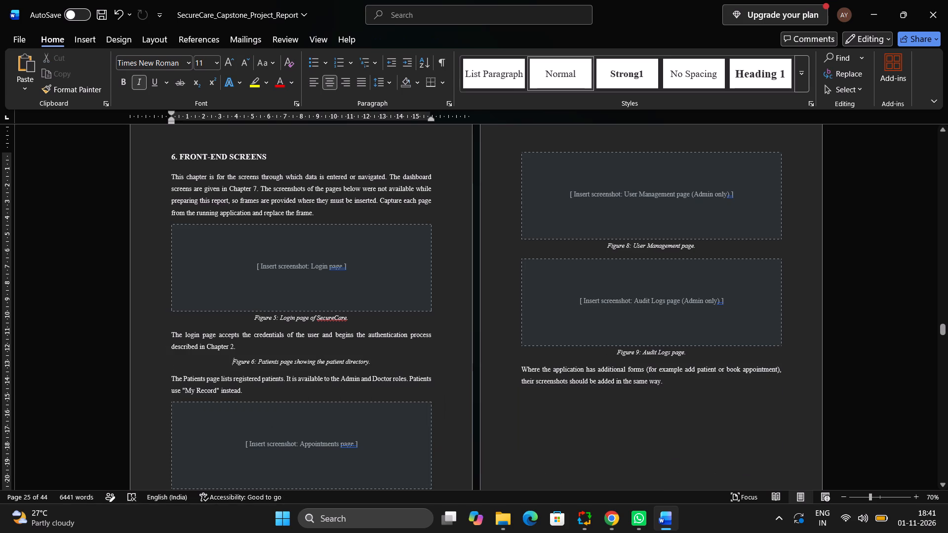
Review the Software Requirements, Database Schema and Front-End Screens pages for remaining placeholders.
scroll(203, 371, down, 3)
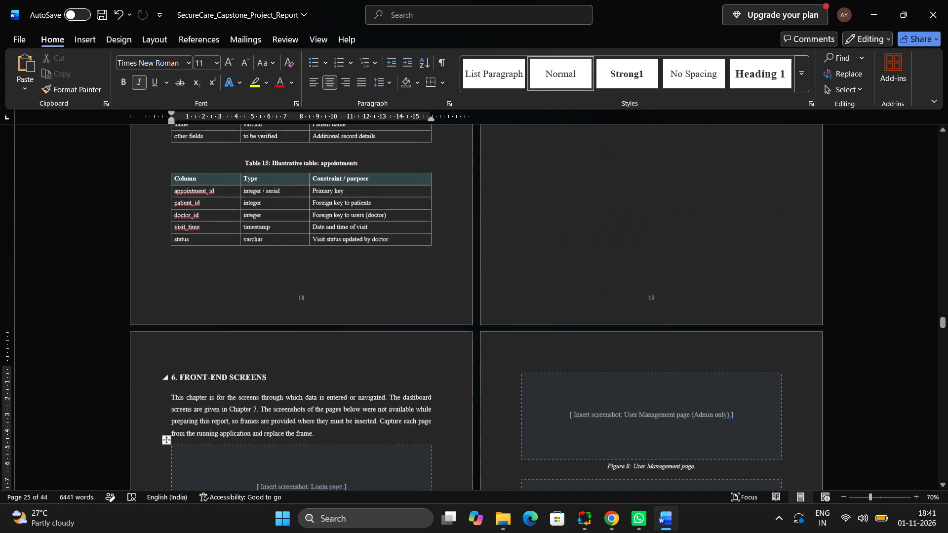
scroll(203, 371, down, 3)
scroll(203, 371, up, 2)
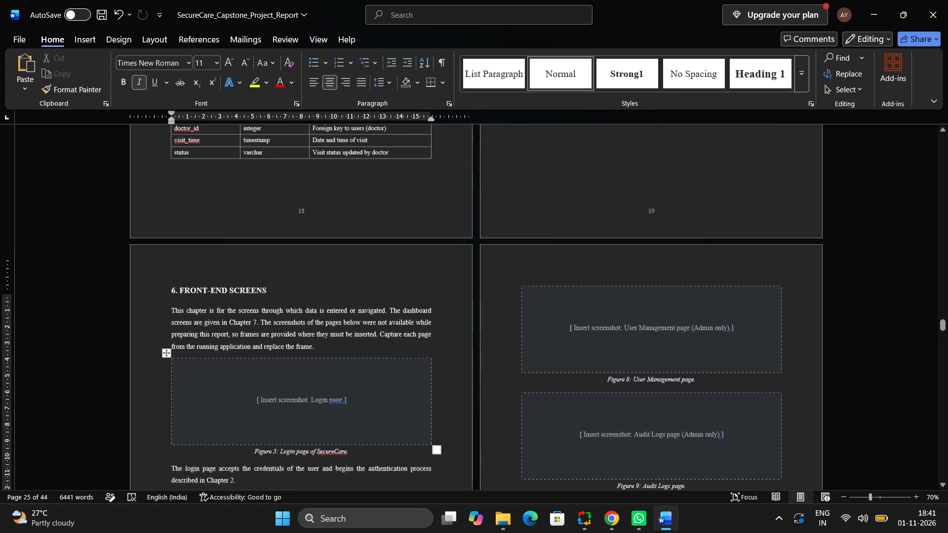
scroll(203, 371, up, 6)
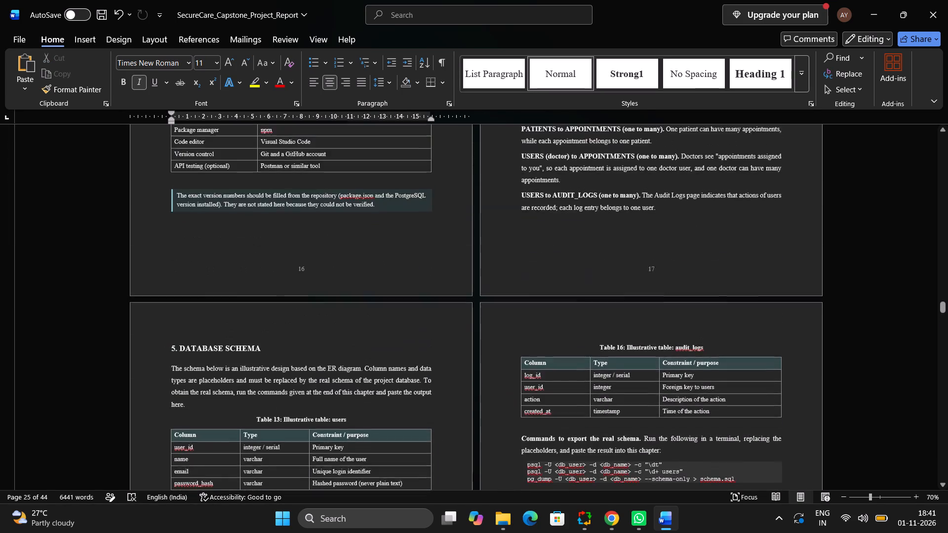
scroll(203, 371, up, 4)
scroll(203, 371, down, 2)
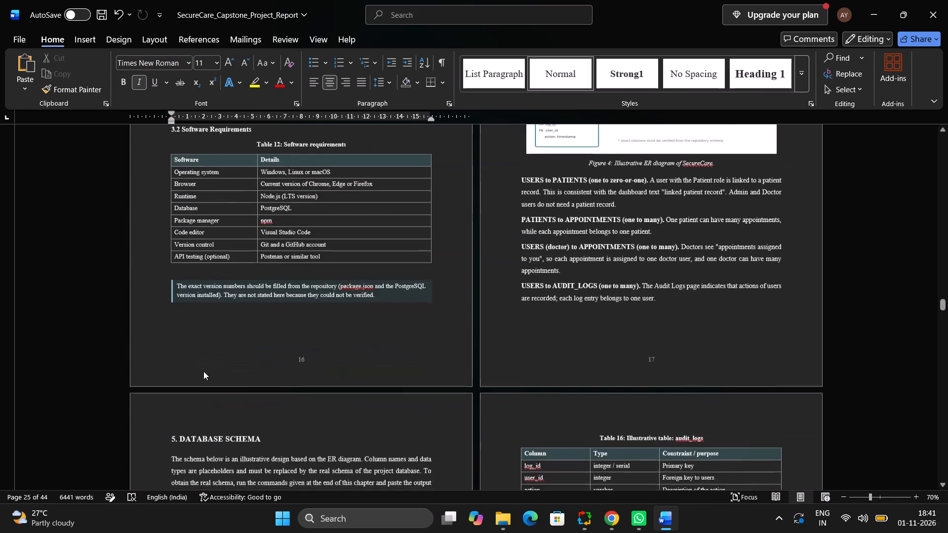
scroll(203, 371, down, 4)
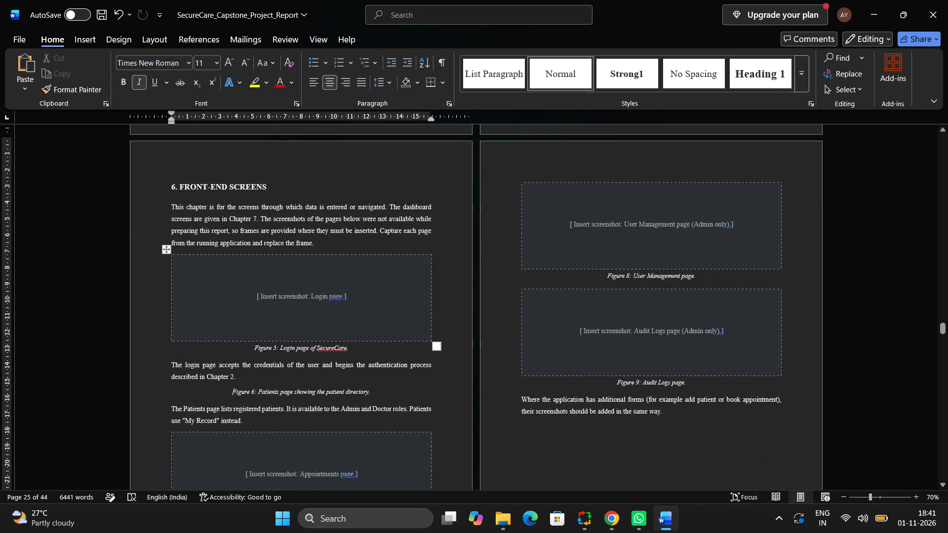
scroll(203, 371, down, 1)
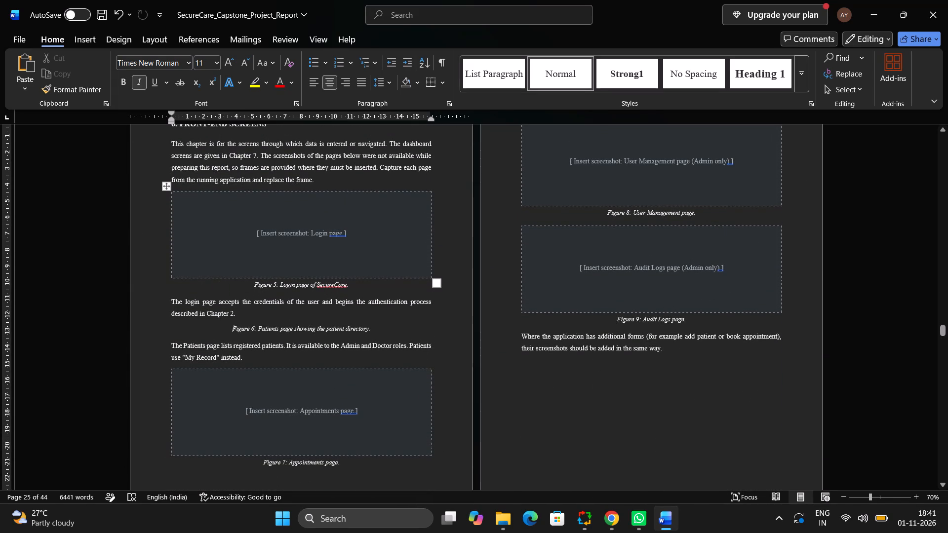
Delete the User Management and Audit Logs screenshot frames, their captions and the closing paragraph on the second page of section 6.
scroll(497, 381, up, 2)
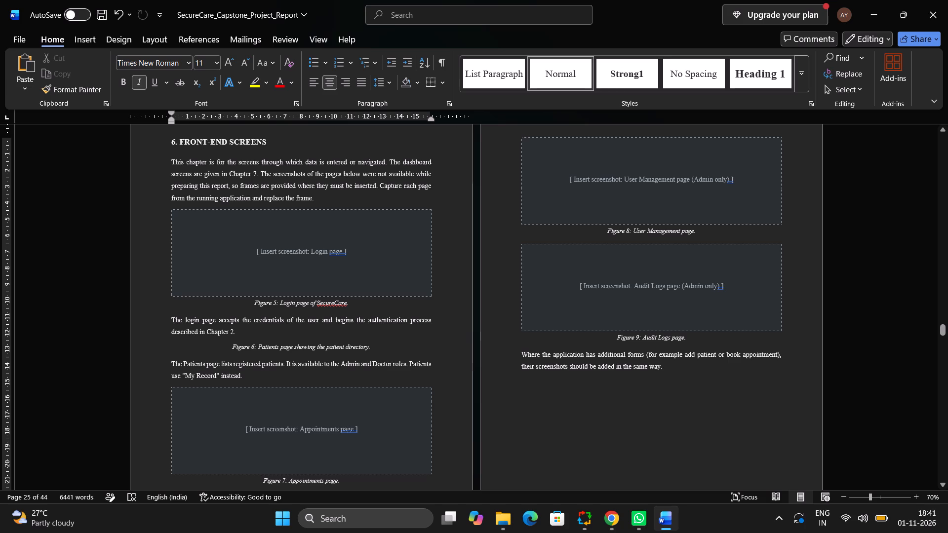
drag(693, 365, 689, 365)
drag(689, 365, 524, 127)
key(BackSpace)
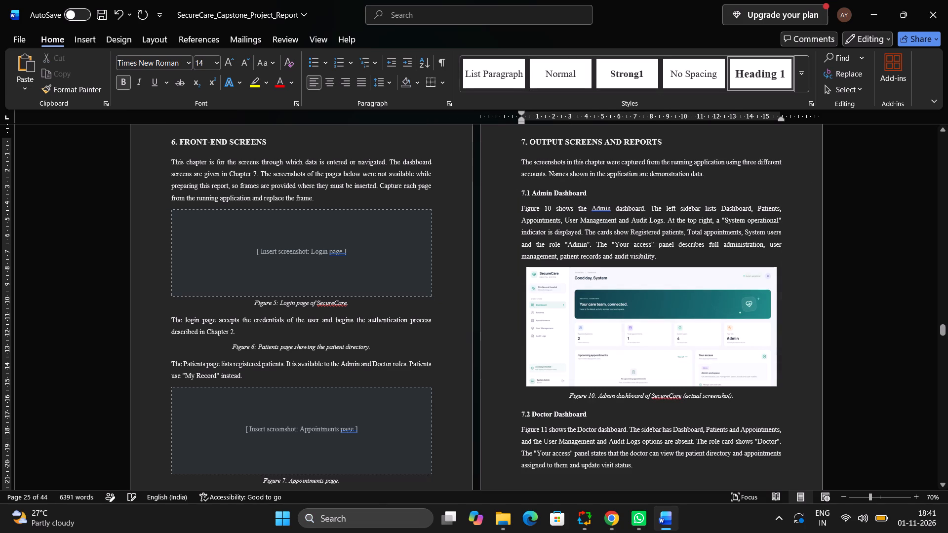
Delete the Login and Appointments screenshot frames in section 6, along with the Figure 5 to 7 captions and descriptions.
scroll(520, 242, down, 1)
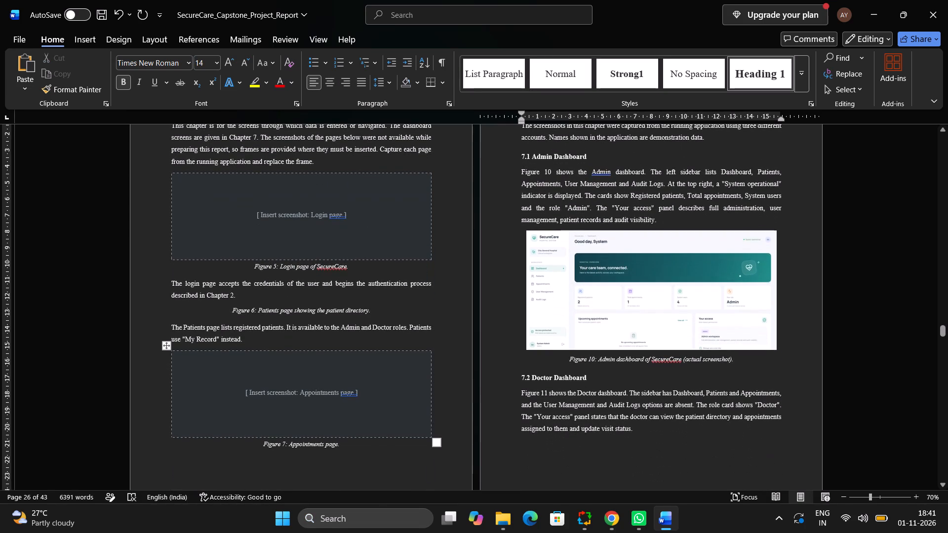
drag(352, 444, 217, 197)
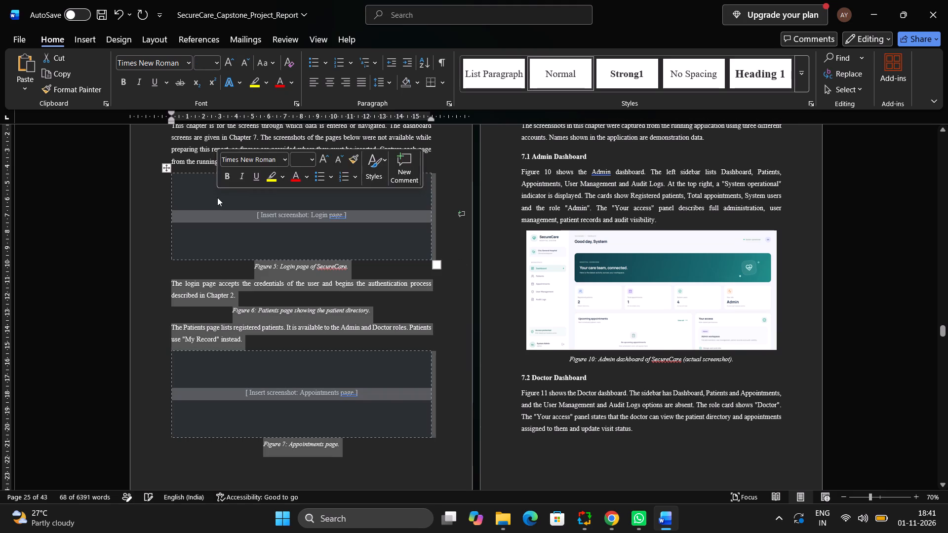
key(BackSpace)
Delete the section 6 heading, Front-End Screens, together with its introductory paragraph.
scroll(217, 197, up, 1)
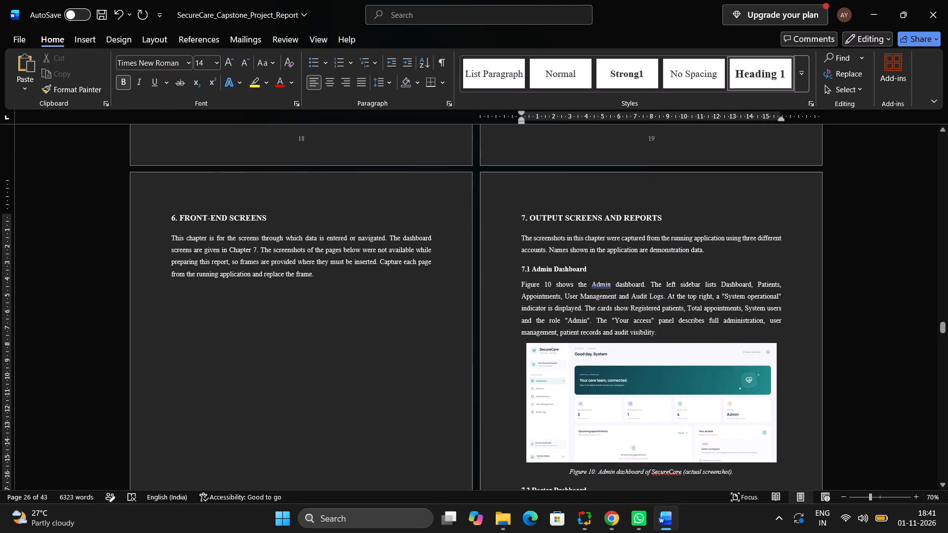
drag(325, 279, 182, 227)
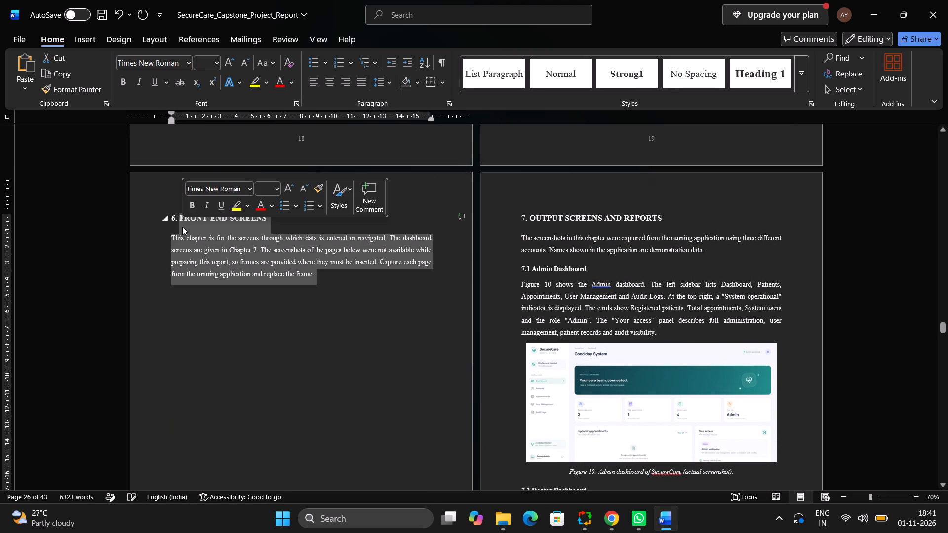
key(BackSpace)
key(equal)
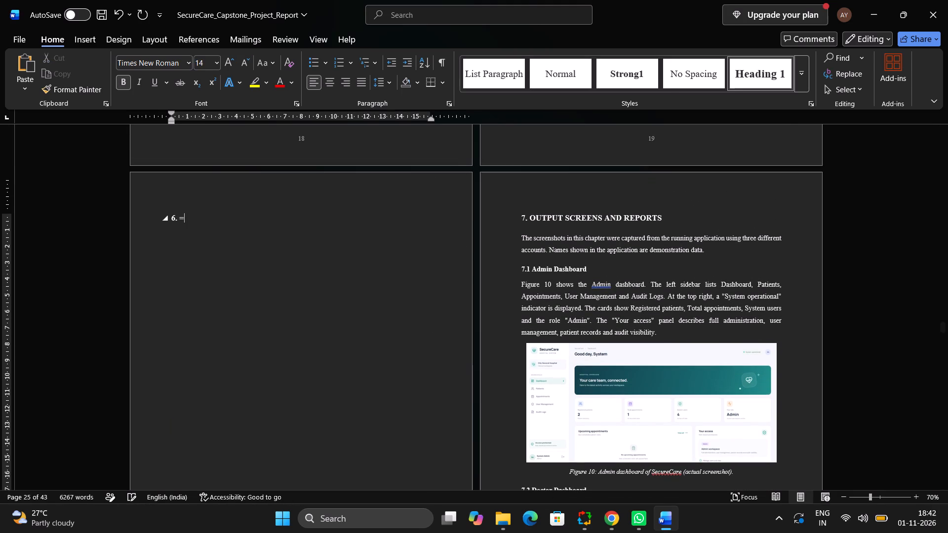
key(BackSpace)
key(BackSpace)
key(BackSpace)
key(BackSpace)
key(BackSpace)
key(BackSpace)
Review the pages before section 7, from Database Schema back to Software Requirements, for remaining placeholder content.
scroll(182, 227, up, 3)
scroll(182, 227, right, 1)
scroll(182, 227, up, 1)
scroll(182, 227, down, 1)
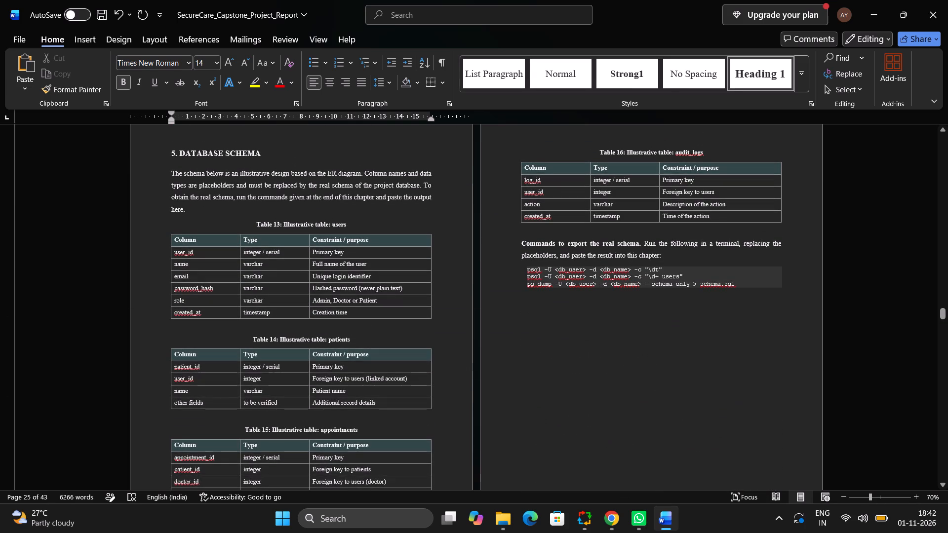
scroll(182, 227, down, 1)
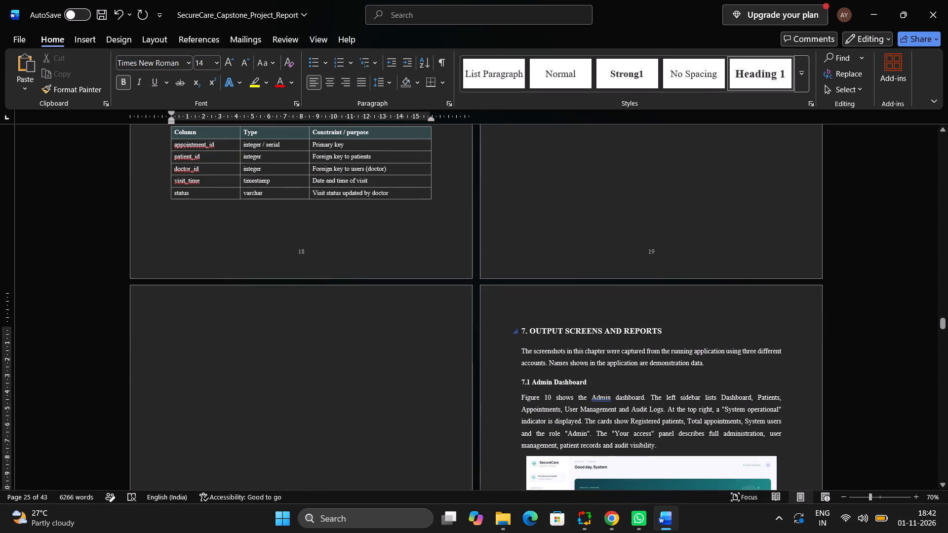
scroll(423, 287, up, 5)
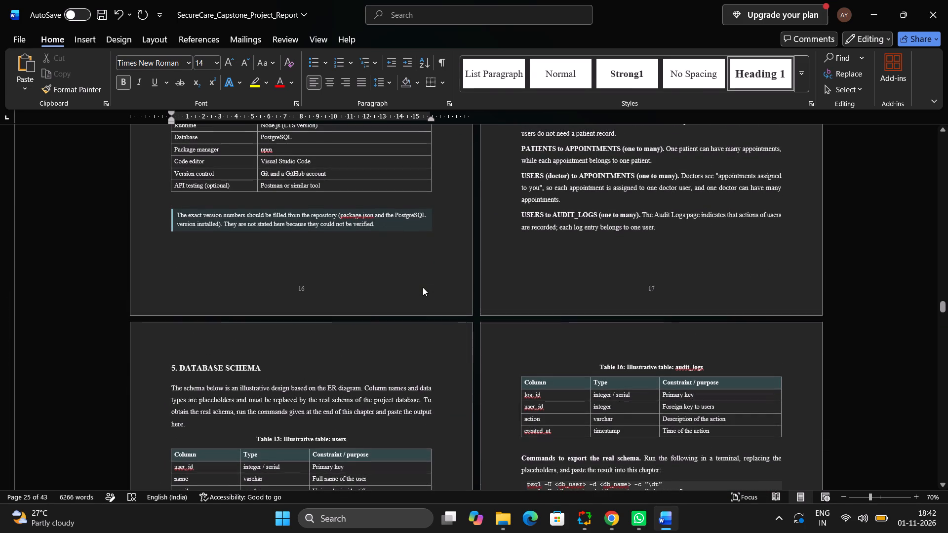
scroll(423, 287, up, 3)
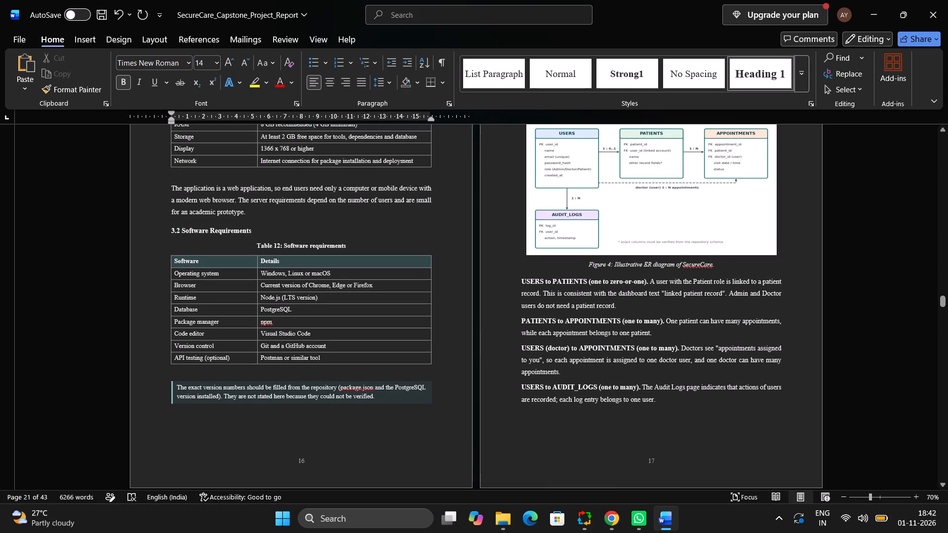
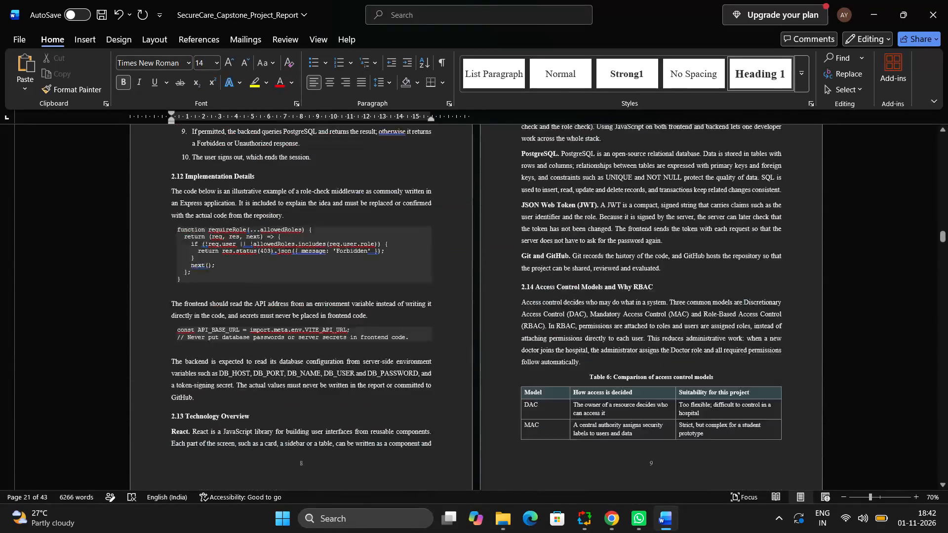
Review the report from section 2, Project Description, back to the Project Title page and List of Figures.
scroll(590, 330, up, 4)
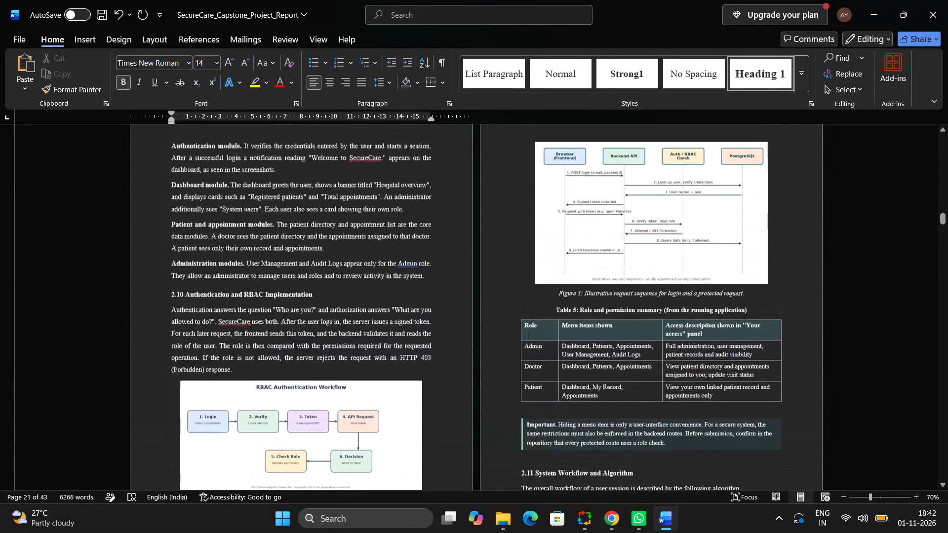
scroll(590, 330, up, 8)
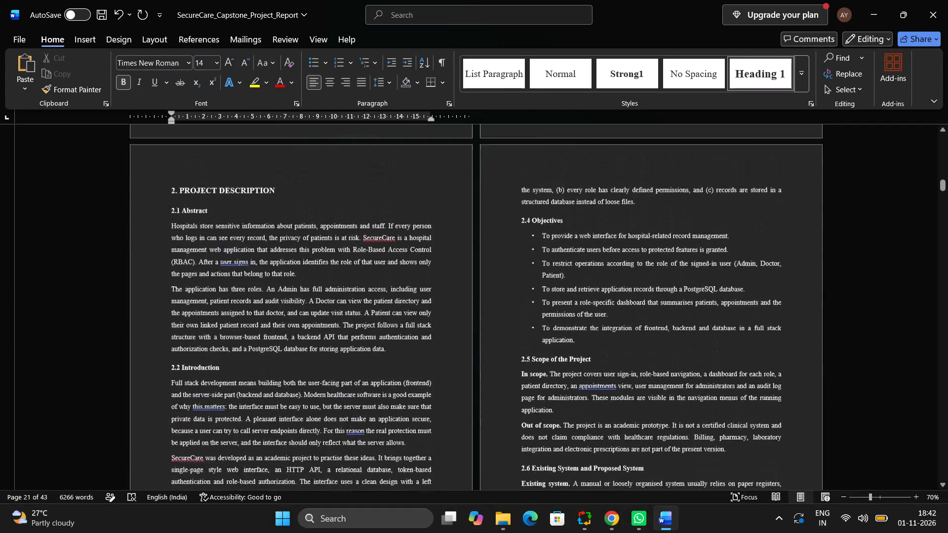
scroll(590, 330, up, 4)
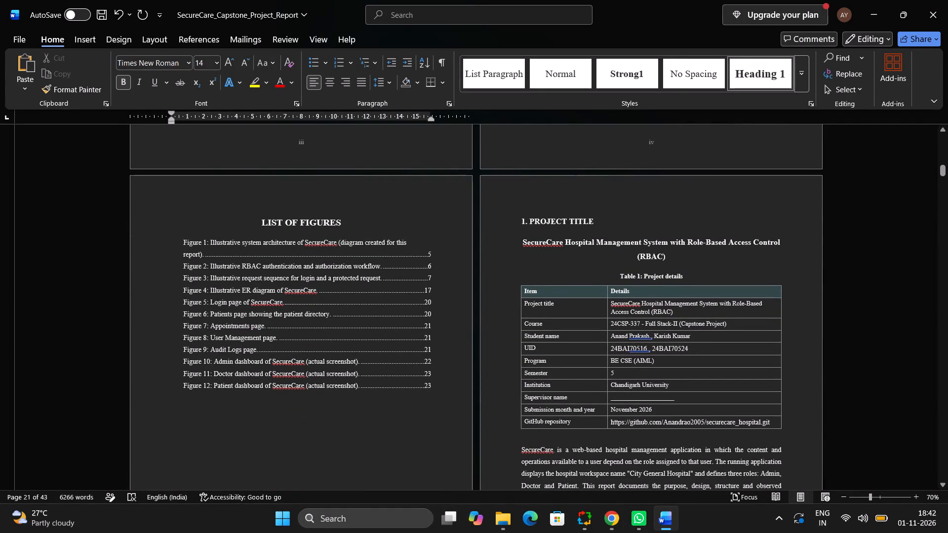
Check the section entries and page numbers in the report's Table of Contents.
scroll(292, 288, up, 2)
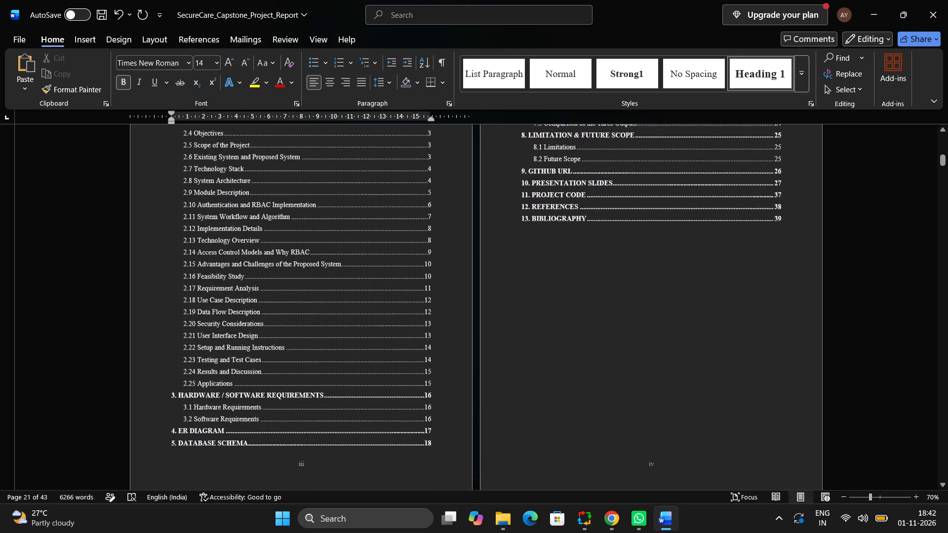
scroll(292, 288, up, 3)
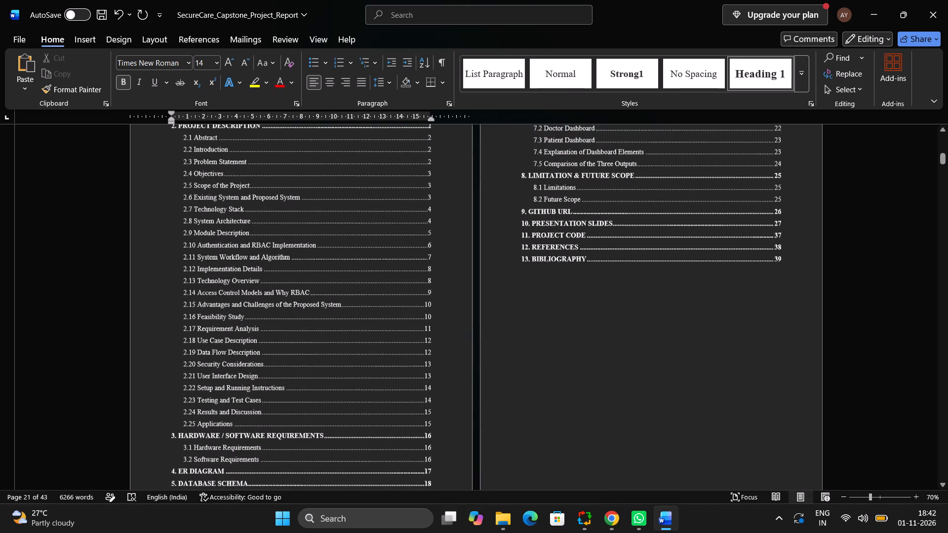
scroll(292, 288, up, 1)
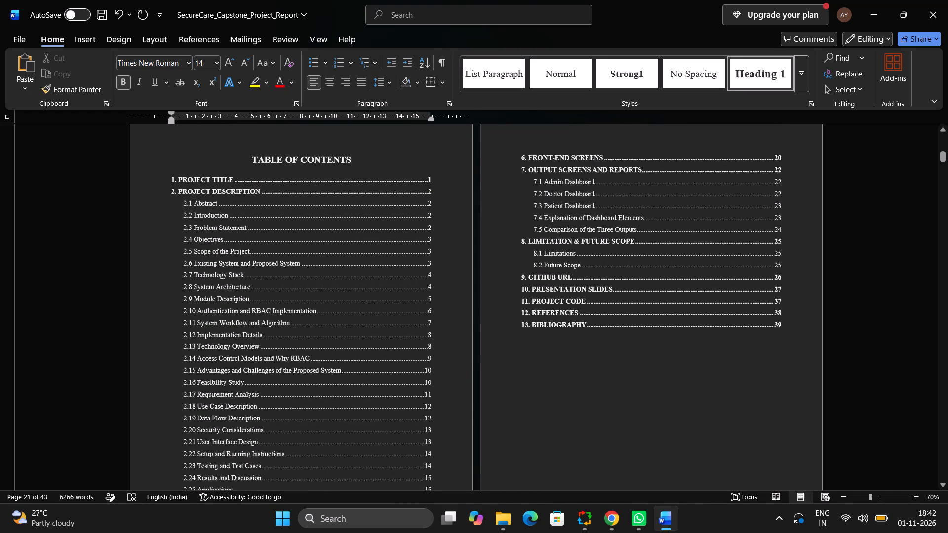
drag(784, 157, 784, 157)
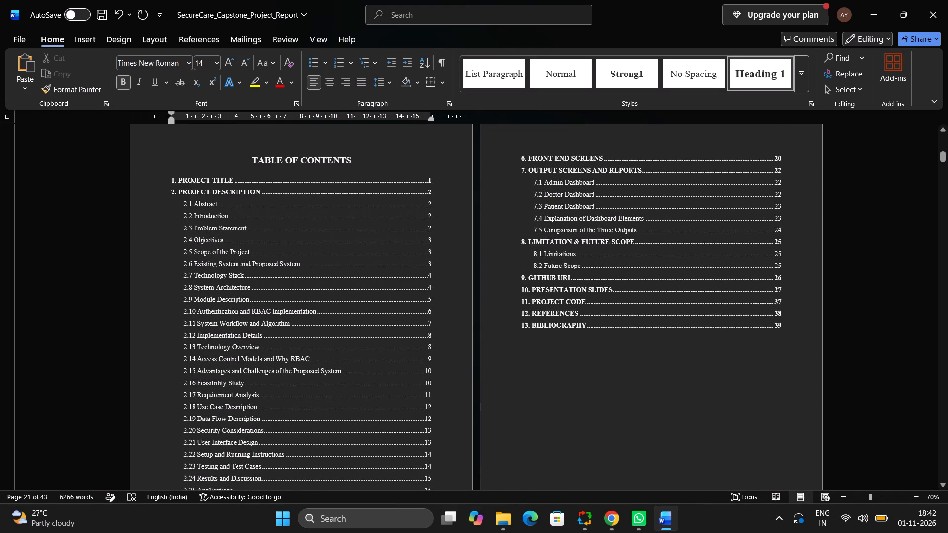
drag(784, 157, 789, 156)
click(880, 192)
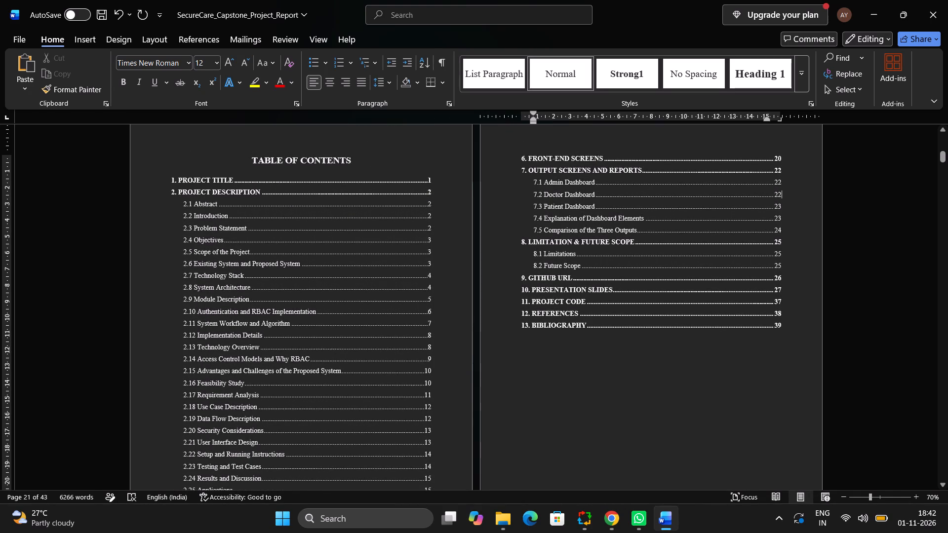
Look through the report body from section 2 to the Bibliography, checking page numbering and leftover gaps.
scroll(398, 300, down, 13)
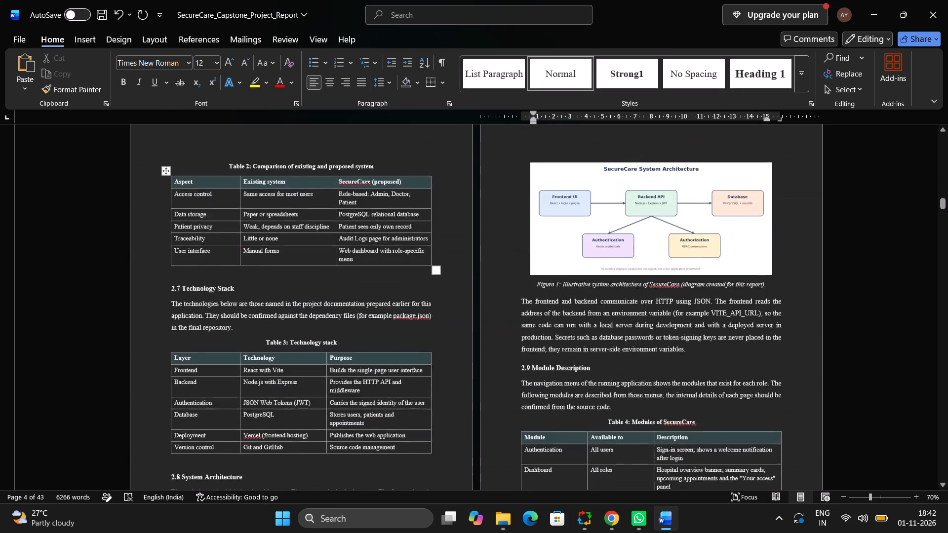
scroll(398, 300, down, 15)
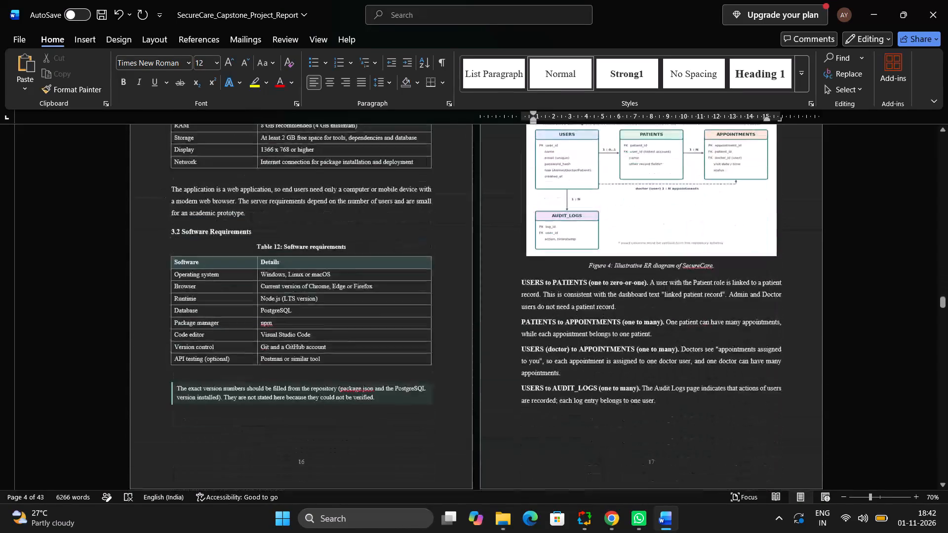
scroll(398, 300, down, 12)
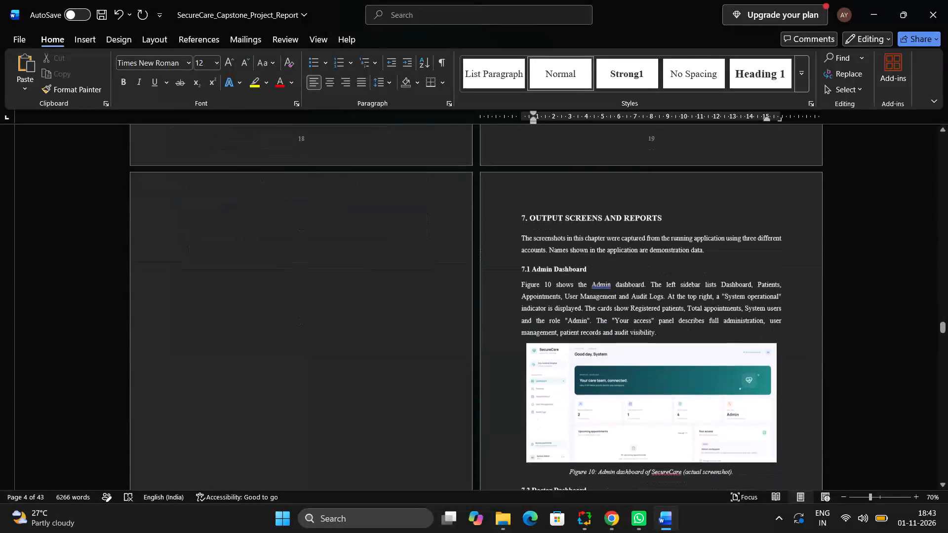
scroll(398, 300, up, 1)
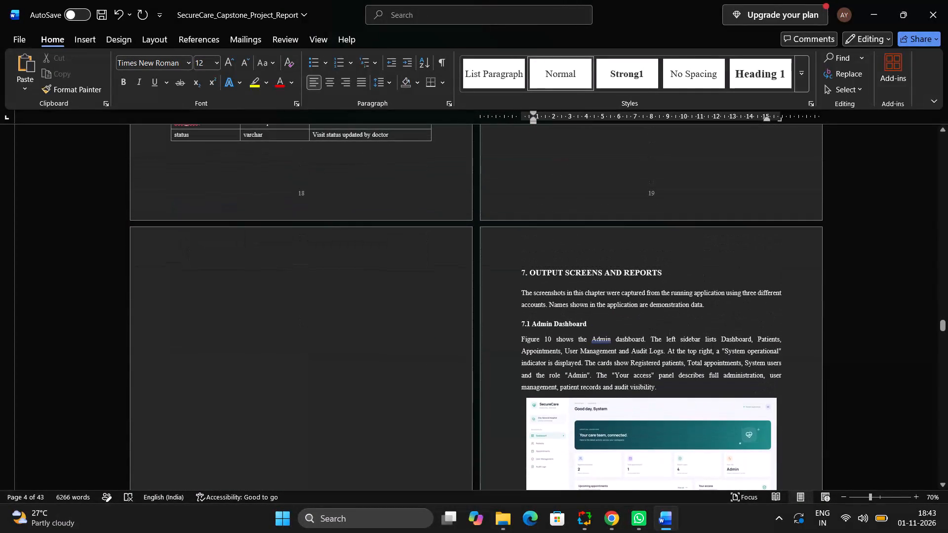
scroll(398, 300, down, 4)
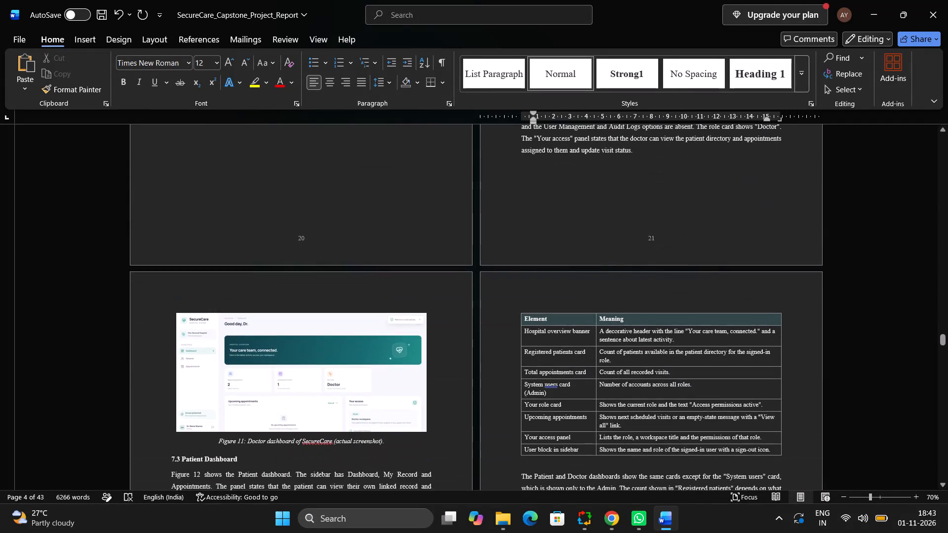
scroll(398, 300, down, 7)
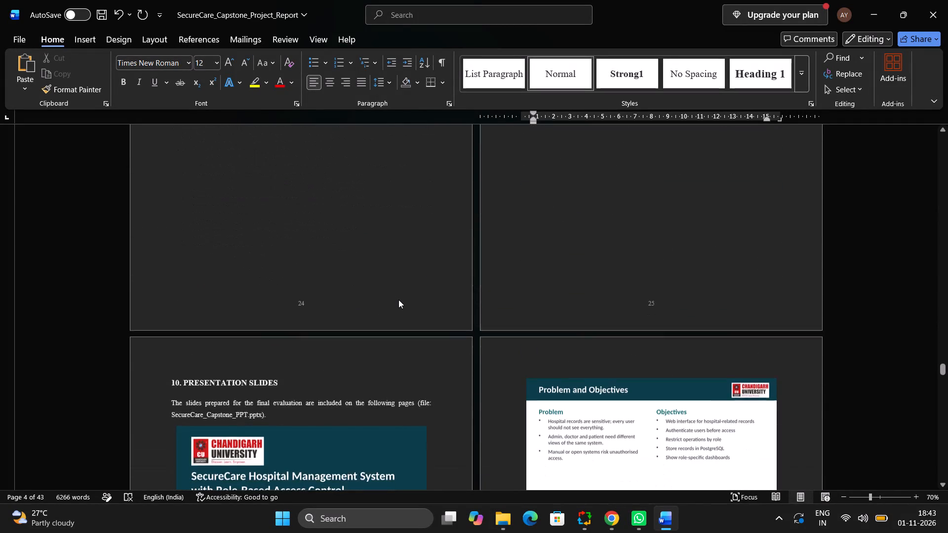
scroll(398, 300, down, 8)
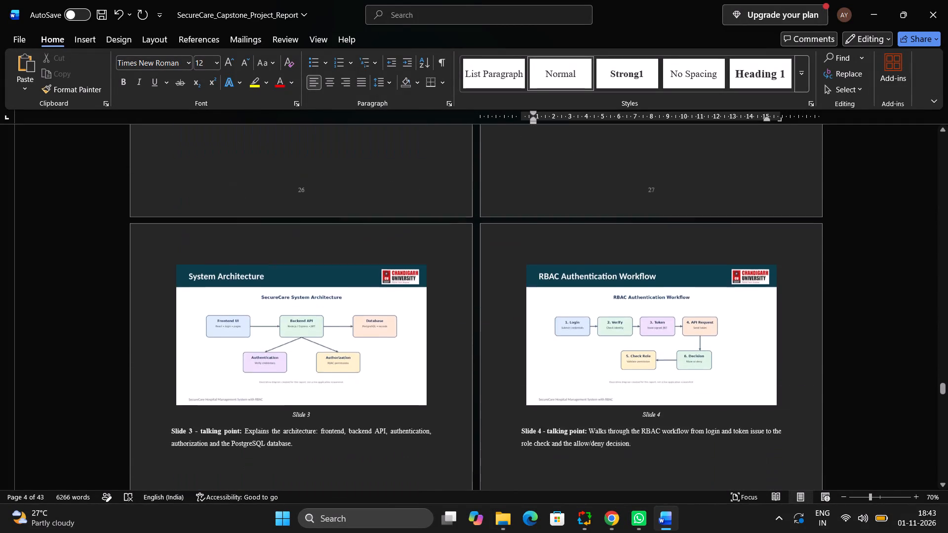
scroll(398, 300, down, 8)
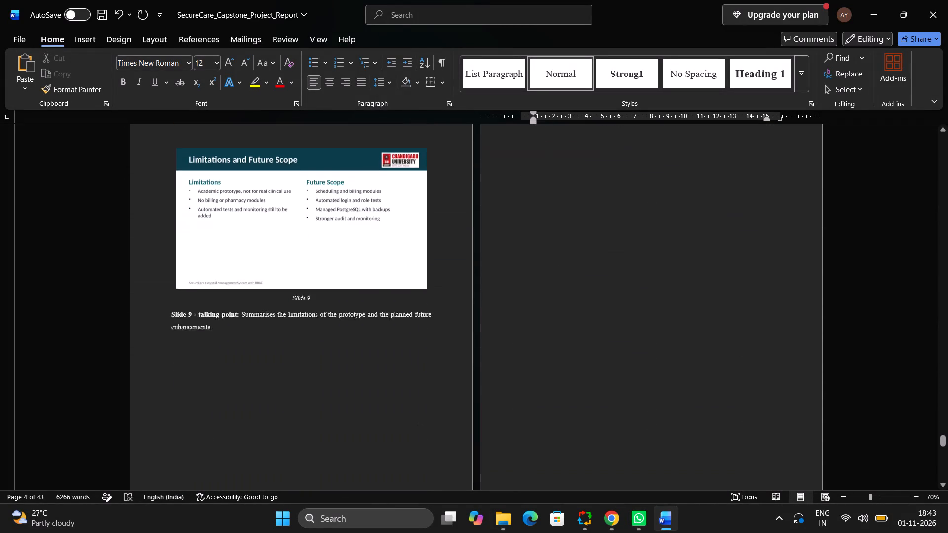
scroll(398, 300, down, 9)
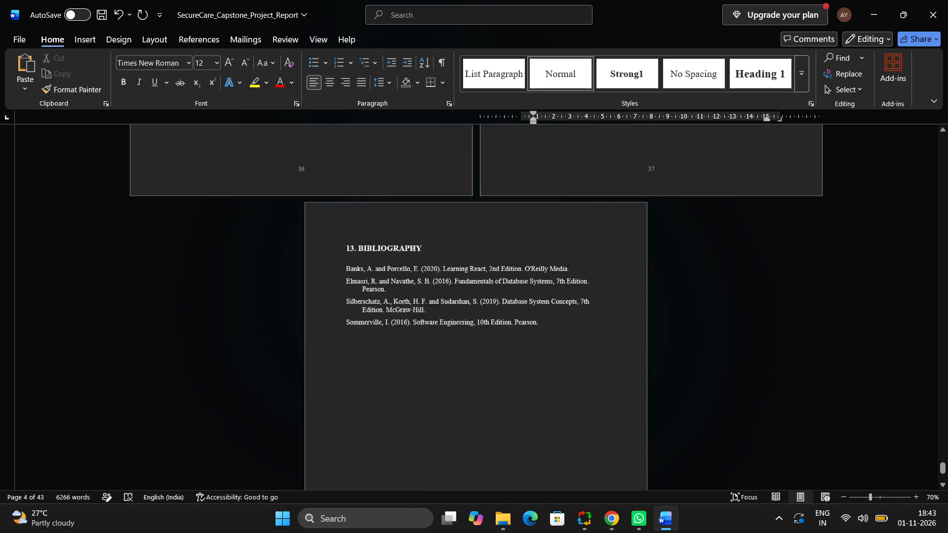
scroll(398, 300, down, 3)
Examine section 11, Project Code, with its Table 18 file list and reference snippet, alongside section 12, References.
scroll(398, 300, up, 3)
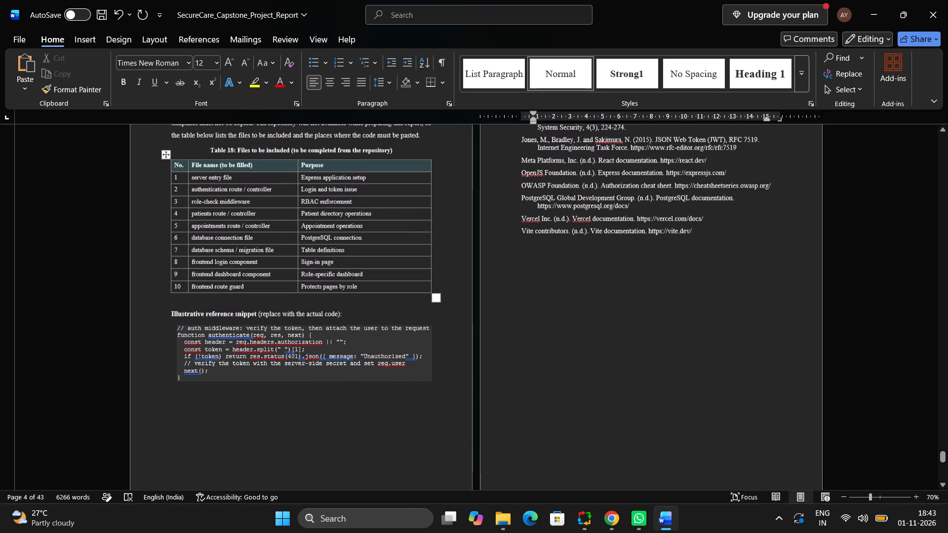
scroll(398, 300, up, 1)
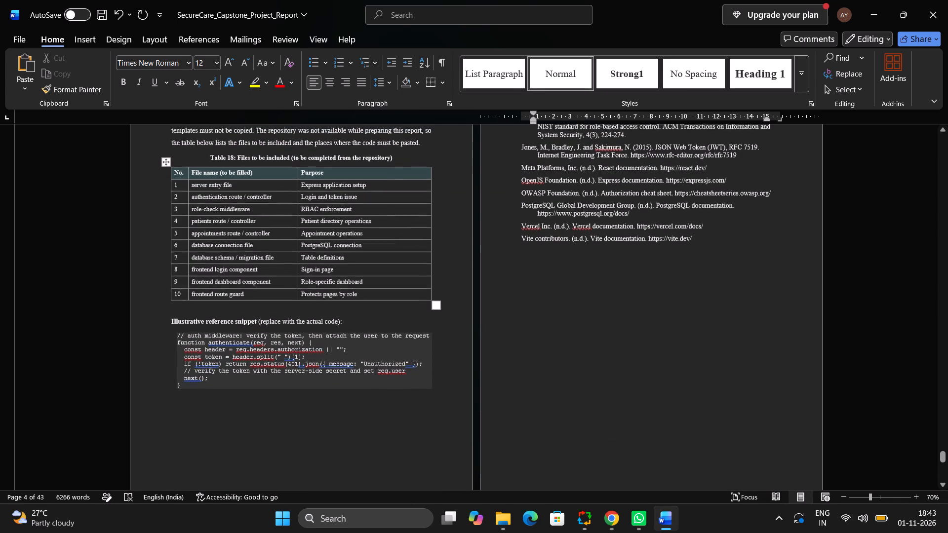
scroll(398, 300, up, 3)
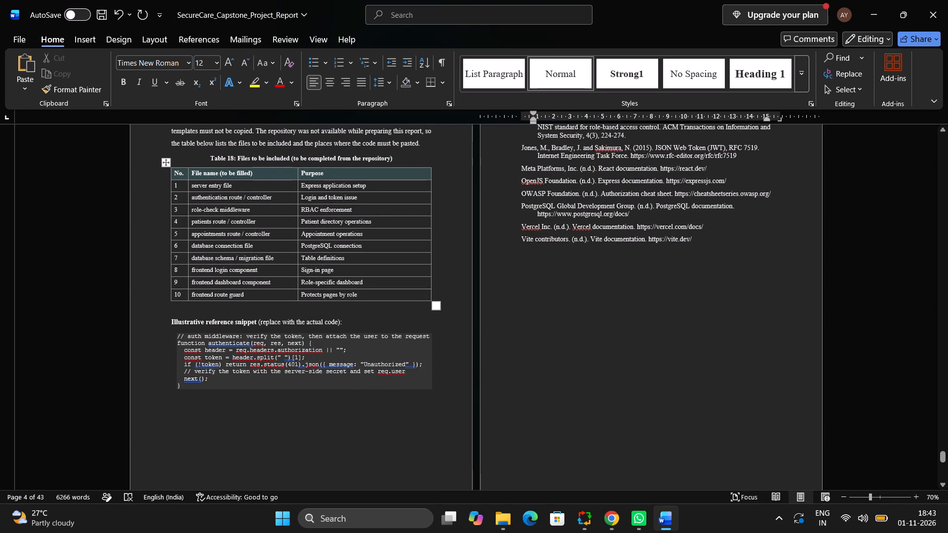
scroll(398, 300, up, 1)
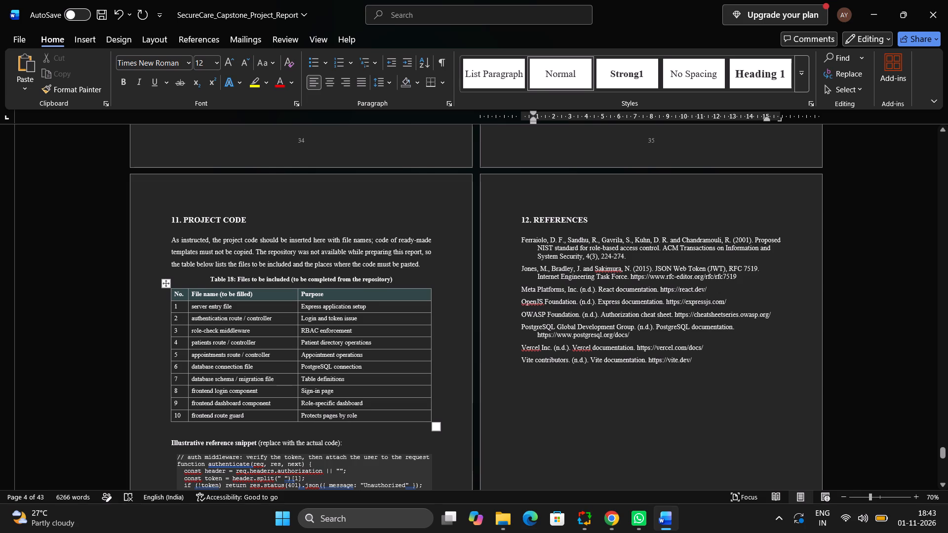
click(398, 300)
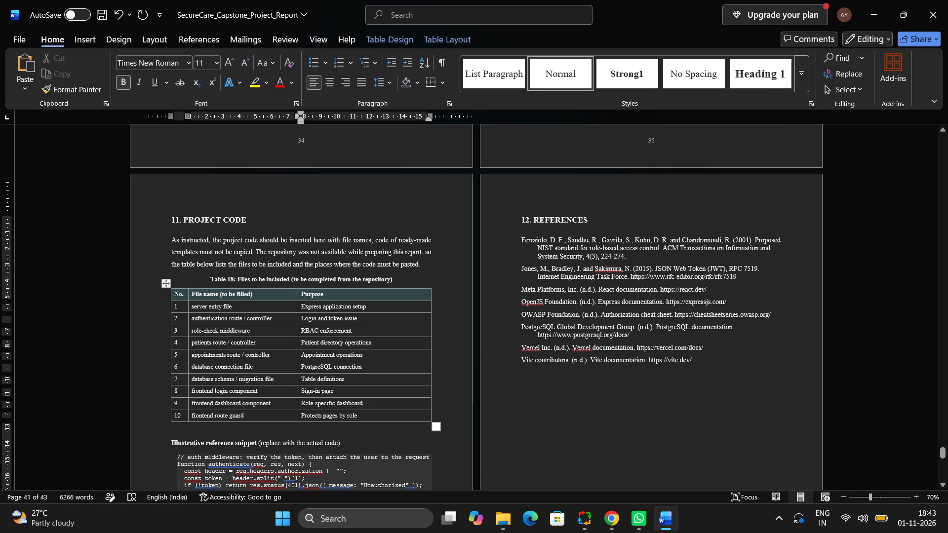
click(671, 474)
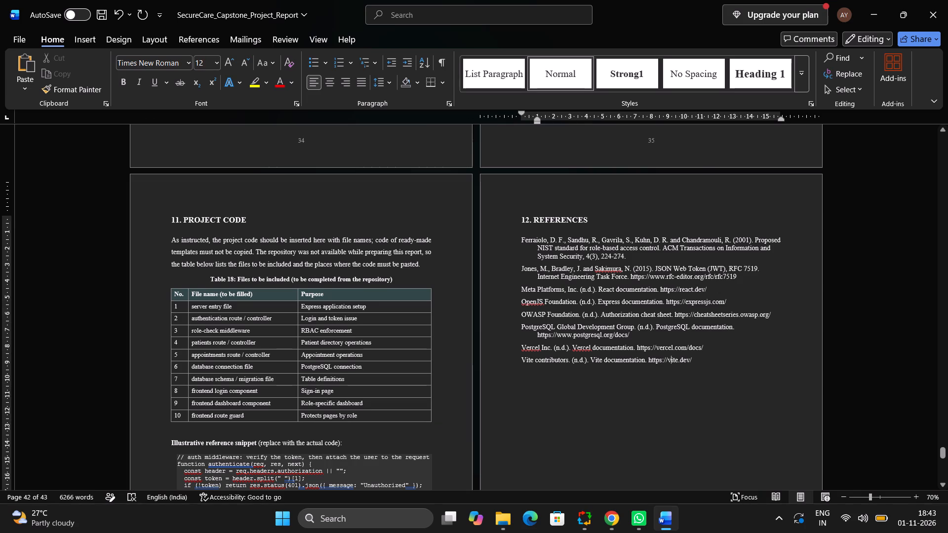
Look back through the slides, dashboards, database schema and requirements pages up to the report's cover page.
scroll(642, 444, up, 14)
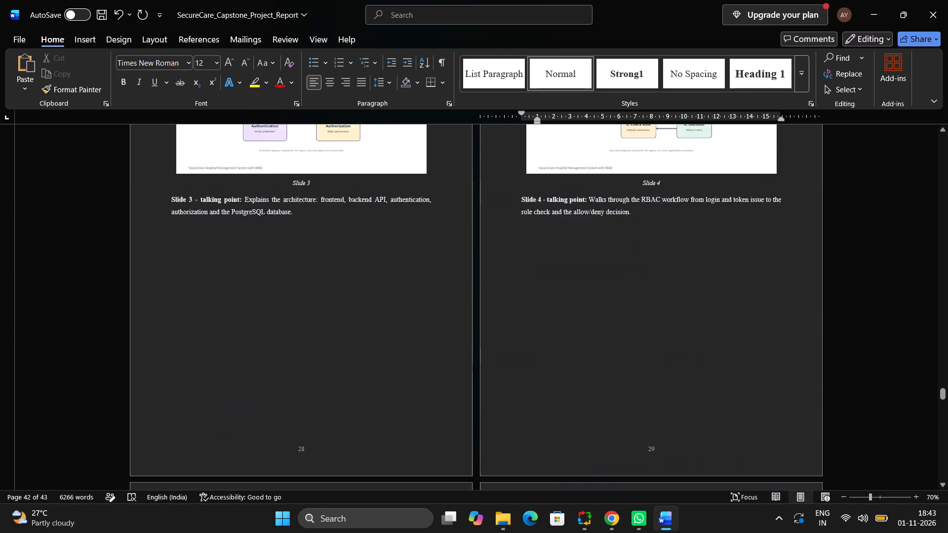
scroll(642, 444, up, 8)
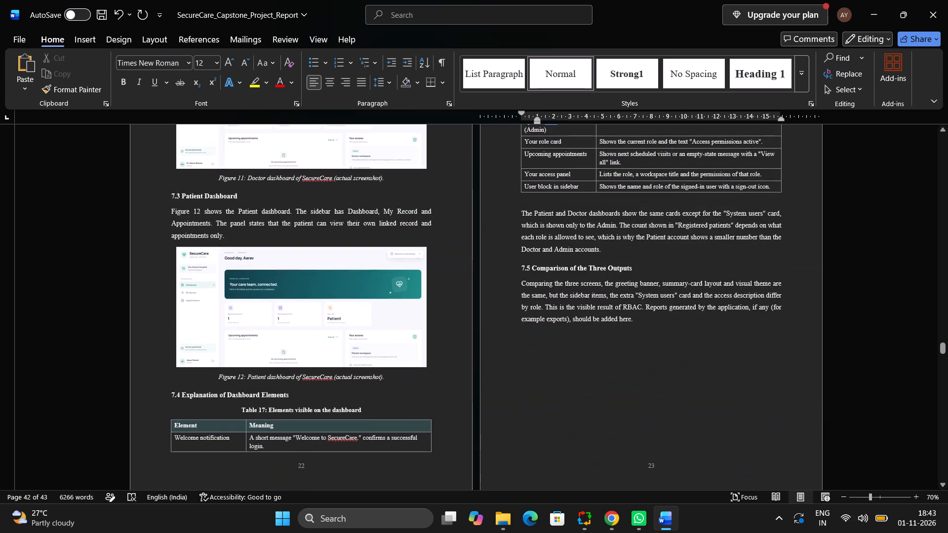
scroll(642, 444, right, 1)
scroll(642, 444, up, 1)
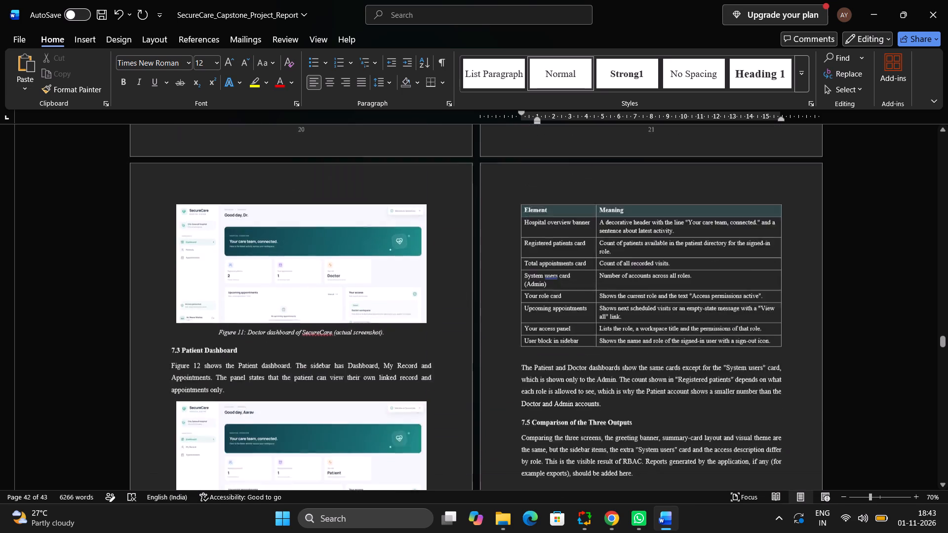
scroll(642, 444, up, 11)
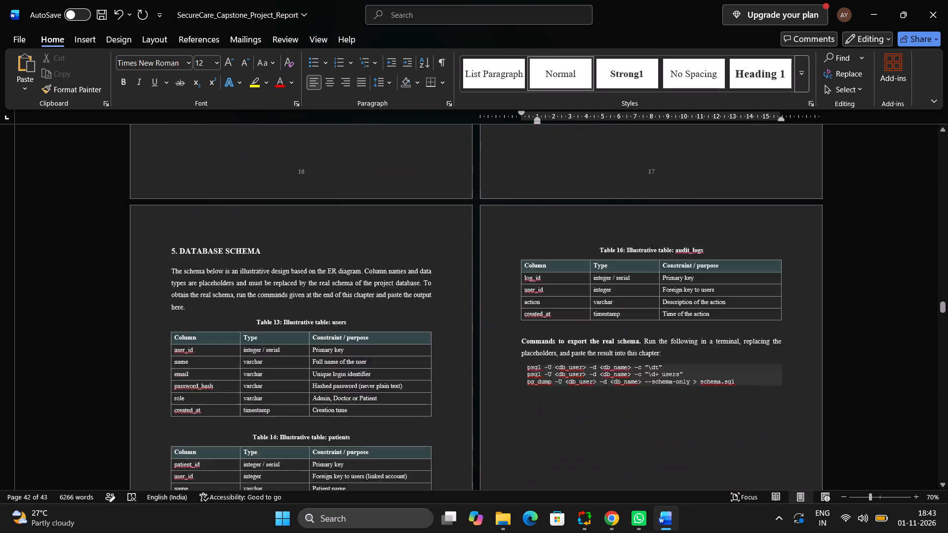
scroll(642, 444, up, 20)
scroll(642, 444, up, 4)
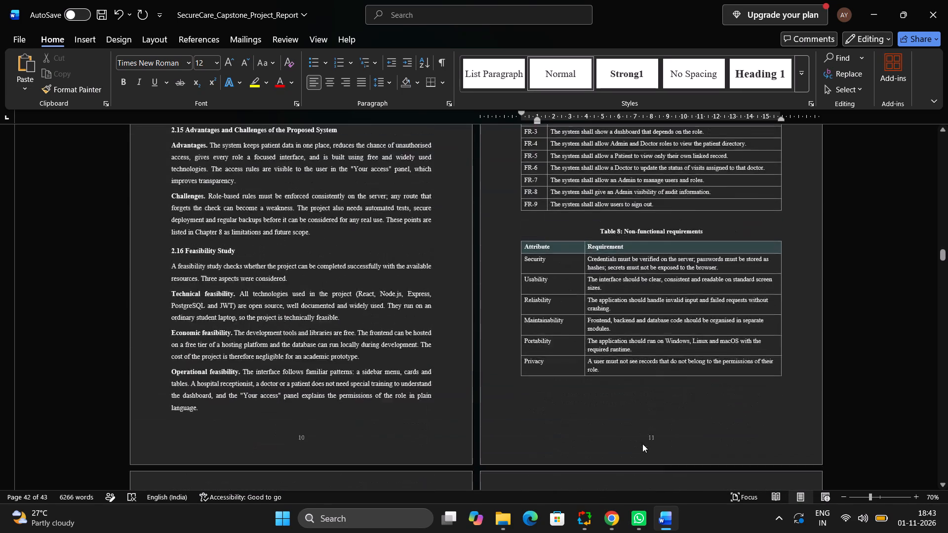
scroll(642, 444, up, 20)
scroll(642, 444, up, 3)
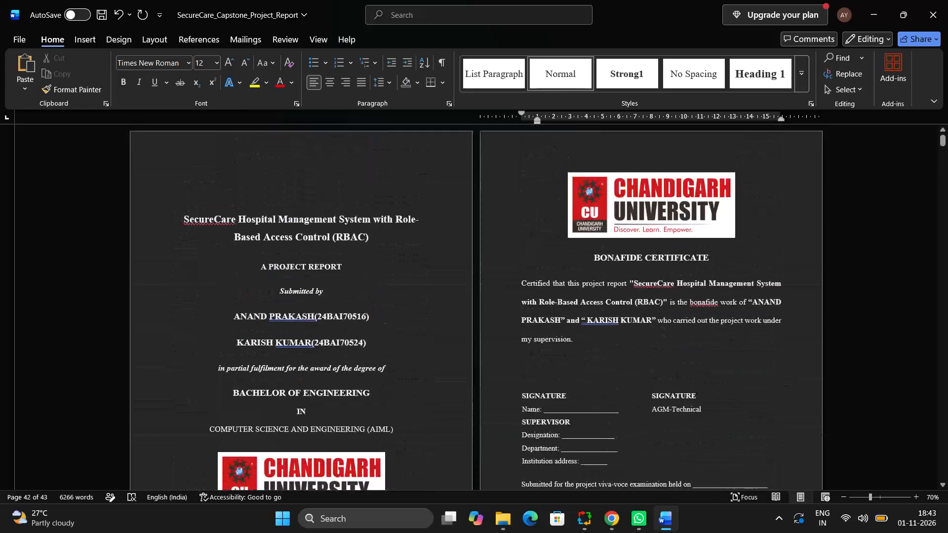
Save the SecureCare capstone report.
key(ctrl+s)
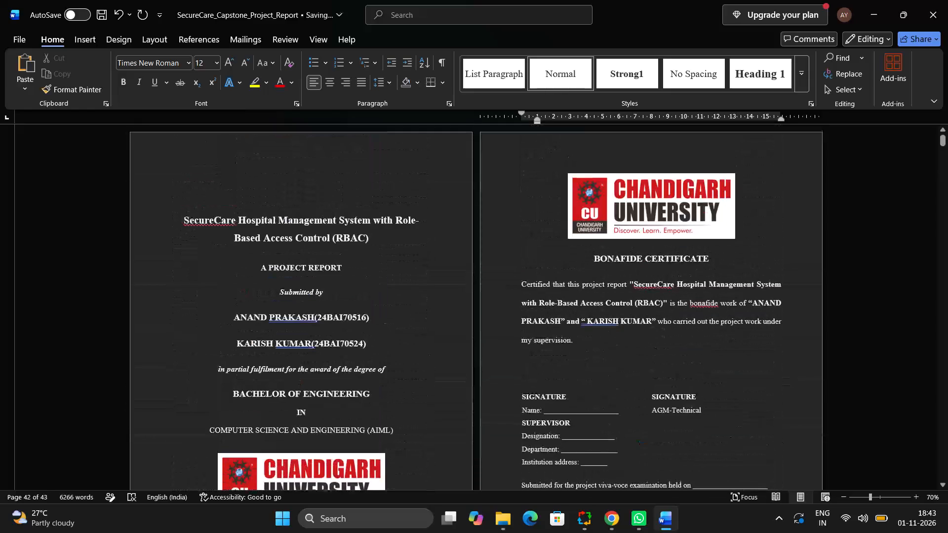
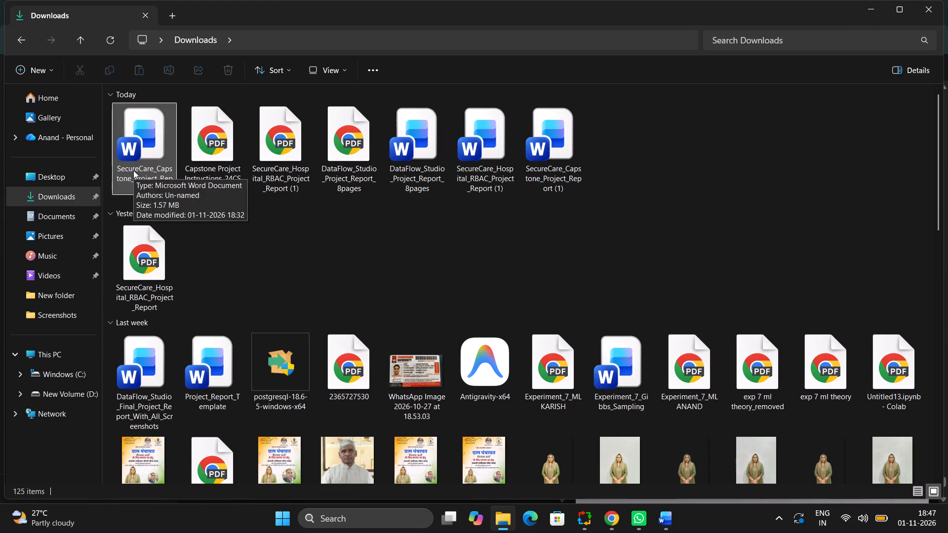
click(563, 142)
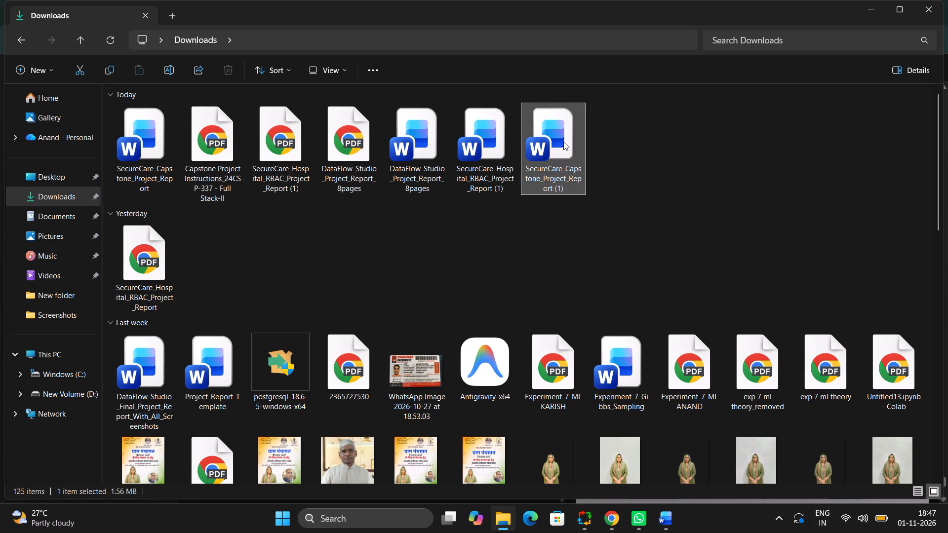
double_click(564, 138)
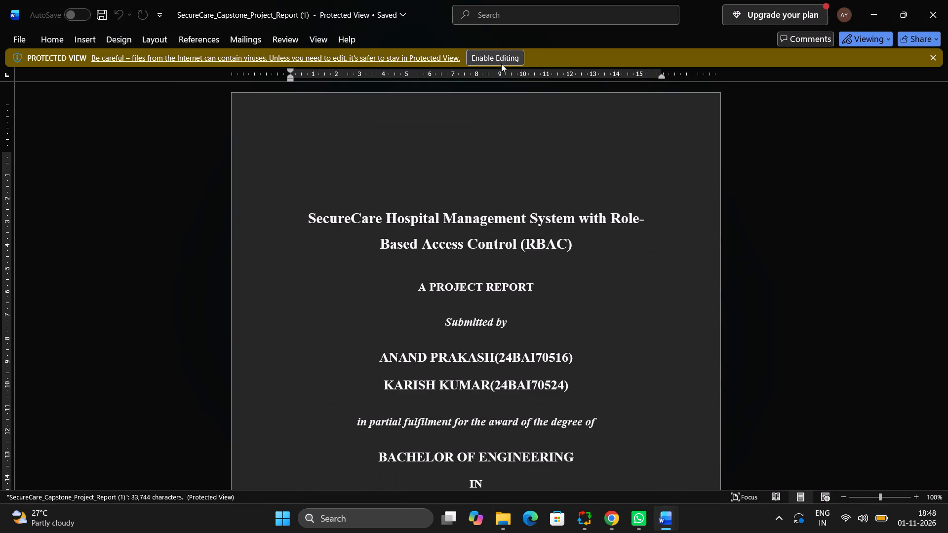
click(502, 62)
Check the cover page, certificate, table of contents and list of figures in the Word report.
scroll(513, 317, down, 2)
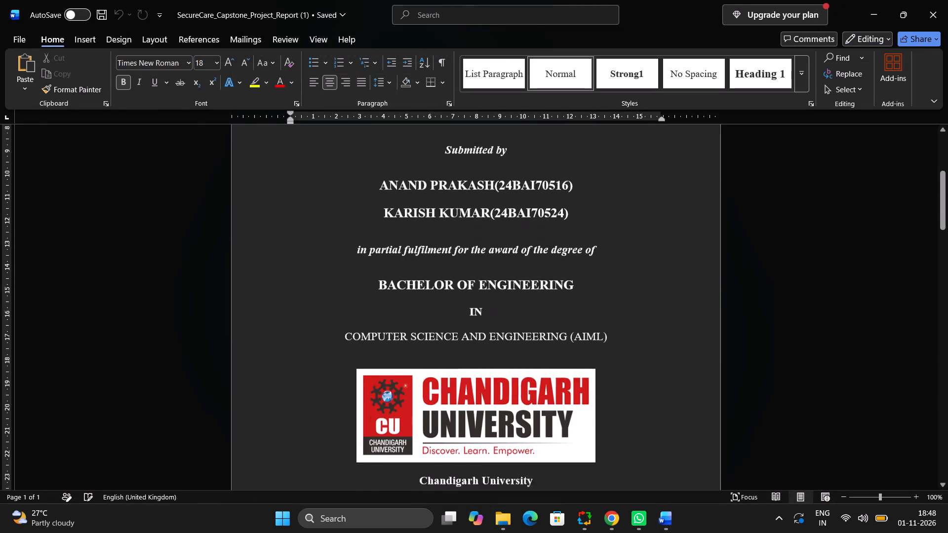
scroll(513, 317, down, 4)
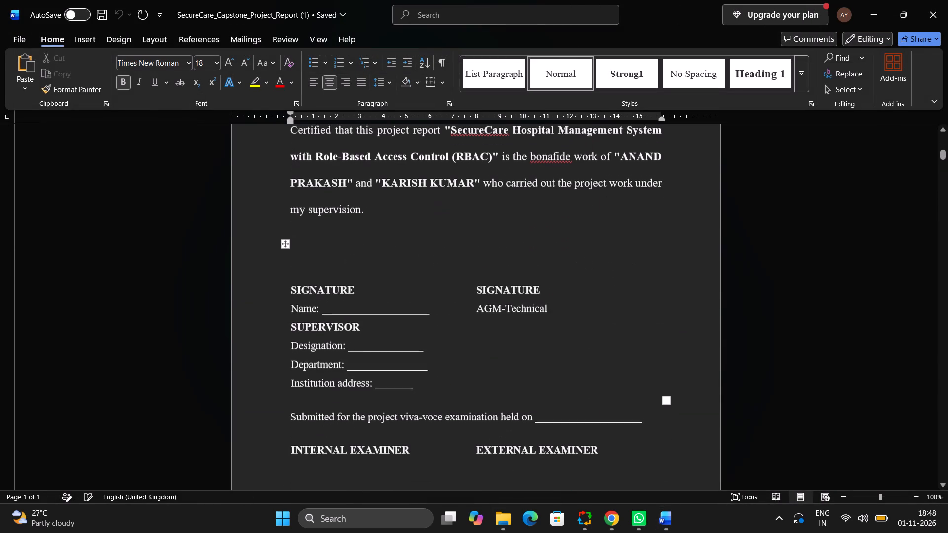
scroll(513, 317, up, 1)
scroll(513, 317, down, 3)
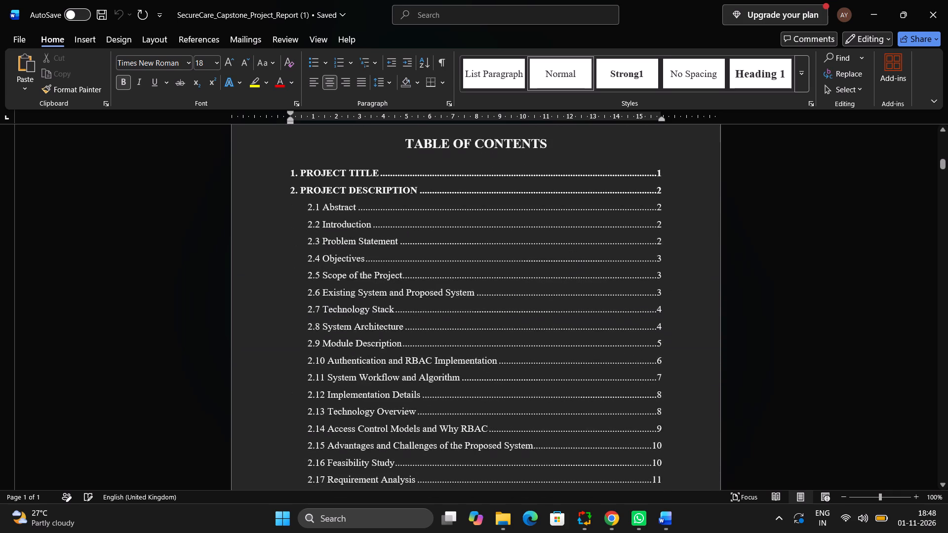
scroll(513, 317, down, 4)
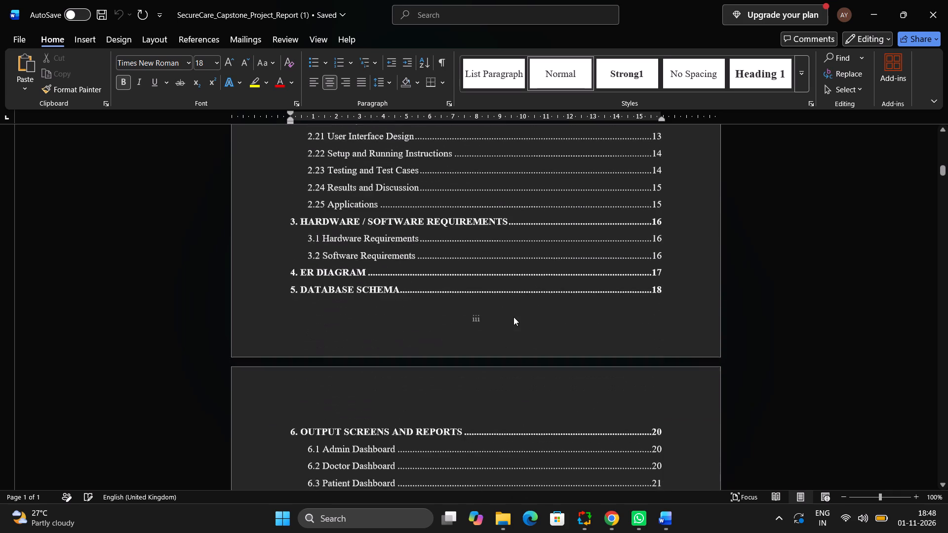
scroll(513, 317, down, 4)
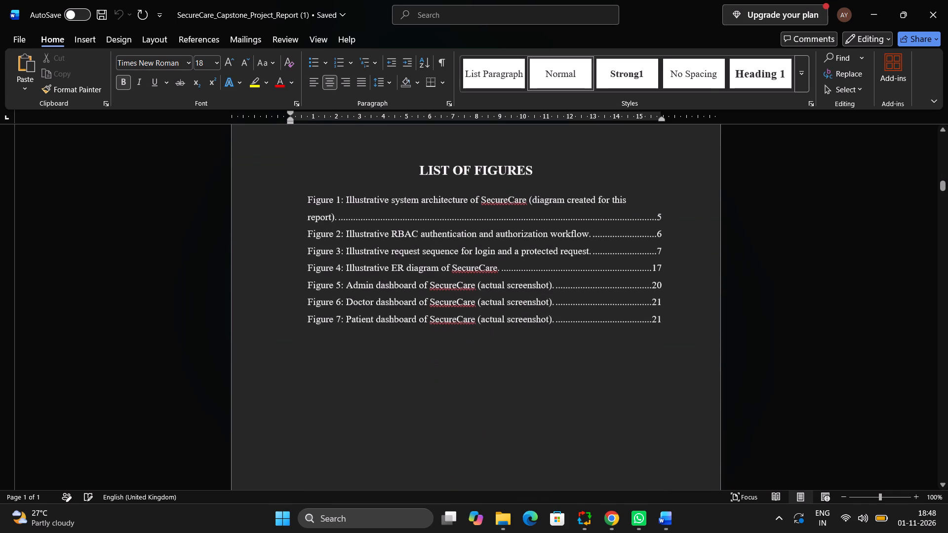
Check the project details table and the project description sections through the RBAC sequence diagram in the Word report.
scroll(513, 317, down, 3)
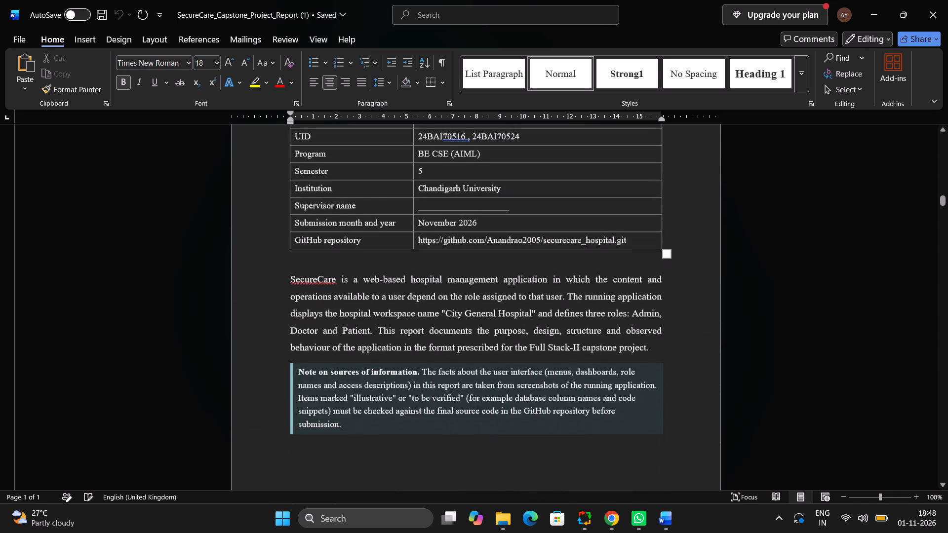
scroll(513, 317, down, 2)
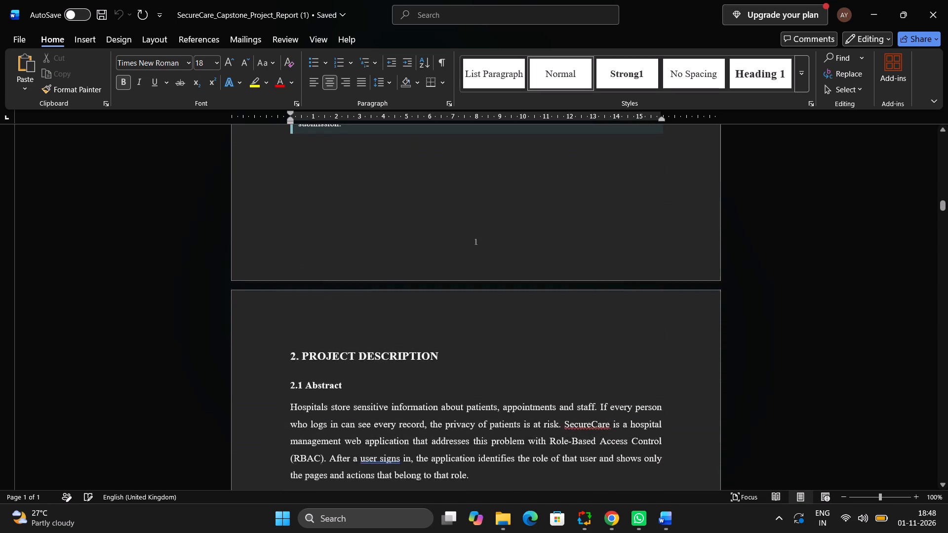
scroll(513, 317, down, 5)
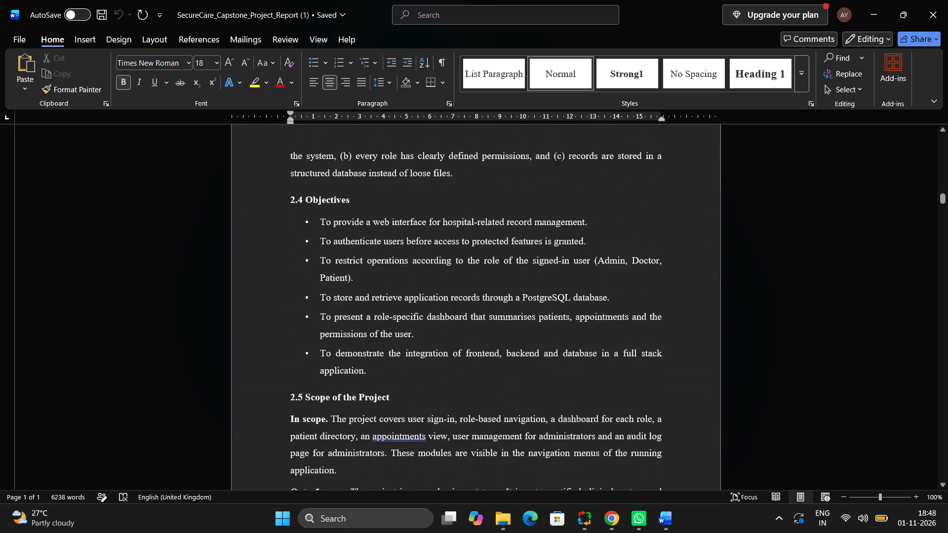
scroll(513, 317, down, 5)
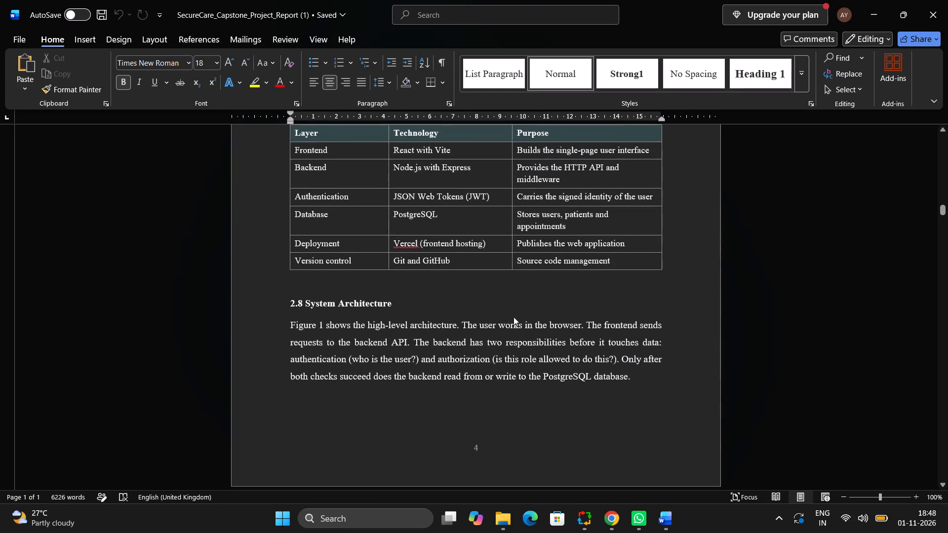
scroll(513, 317, down, 7)
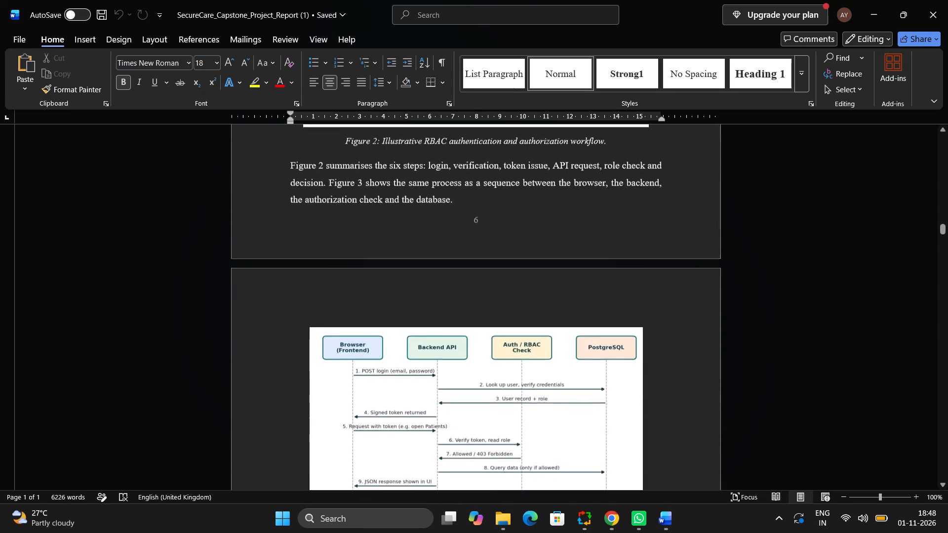
Export the report as the PDF SecureCare_Capstone_Project_Report (1) in Downloads, with standard optimisation and opening after publishing.
click(18, 38)
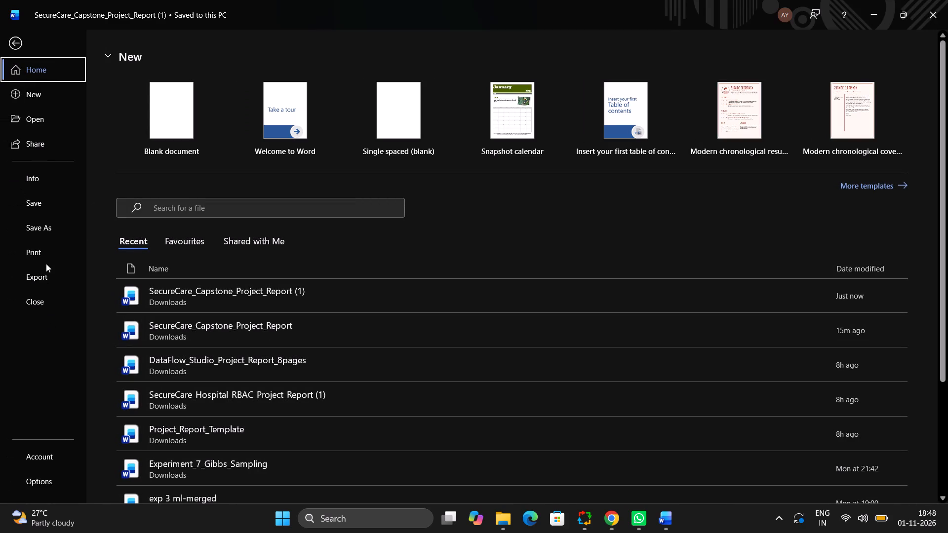
click(45, 271)
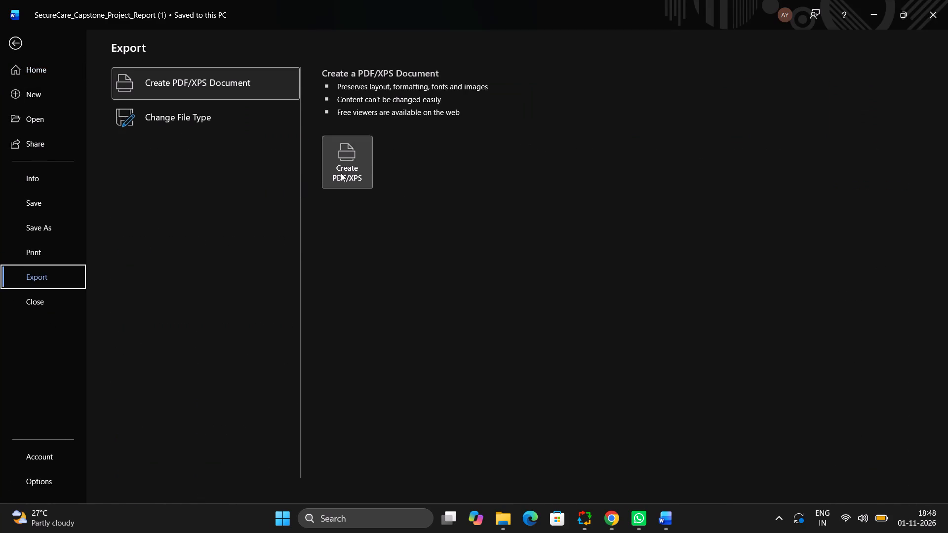
click(341, 173)
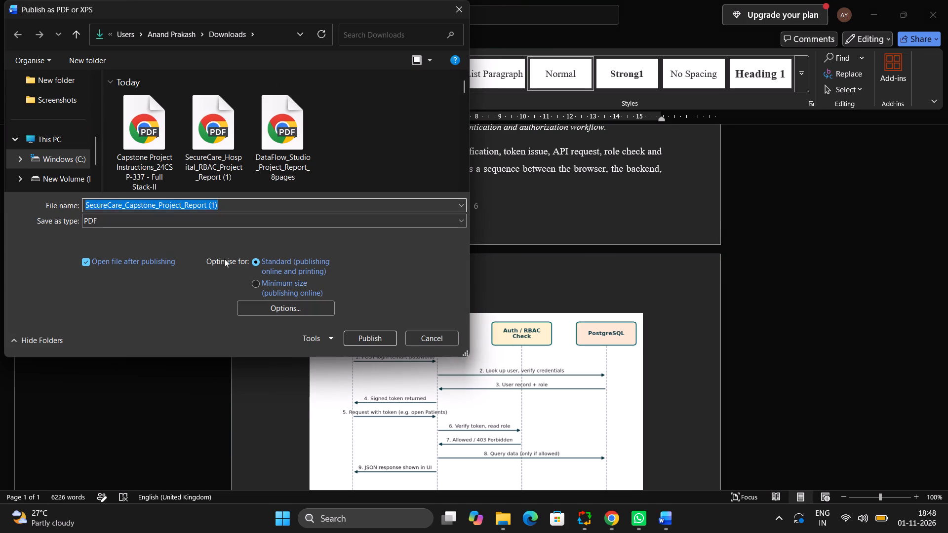
click(366, 339)
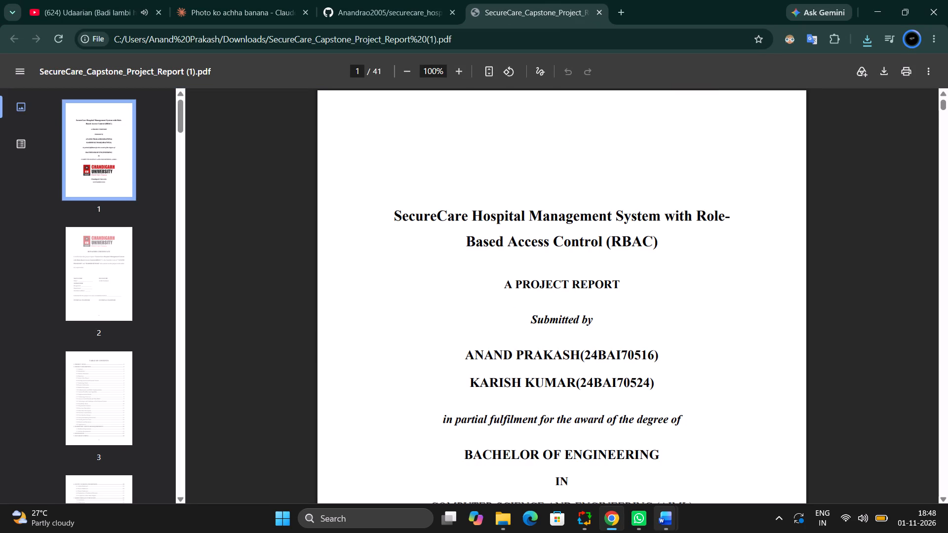
Switch to the Downloads folder in File Explorer and rename the PDF SecureCare_Capstone_Project_Report (1) as FULL STACK REPORT.
click(508, 517)
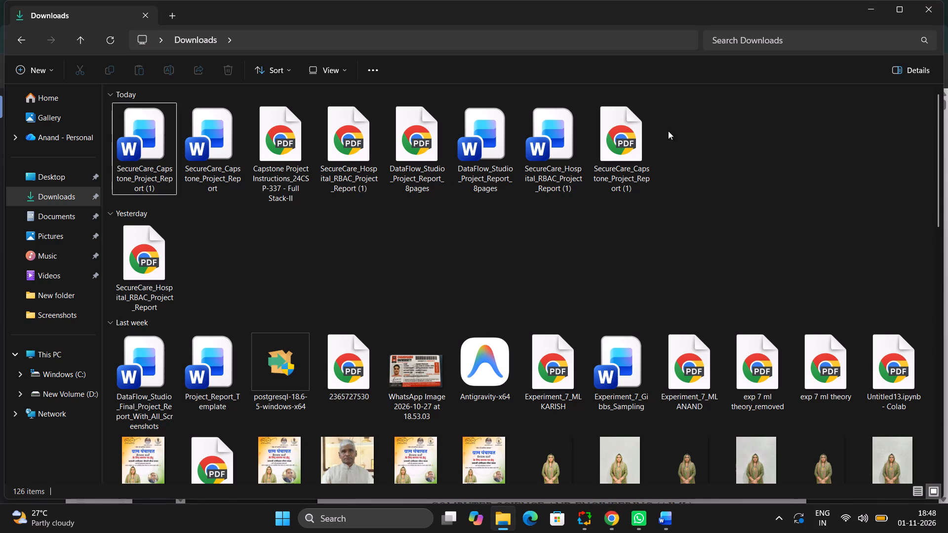
click(622, 149)
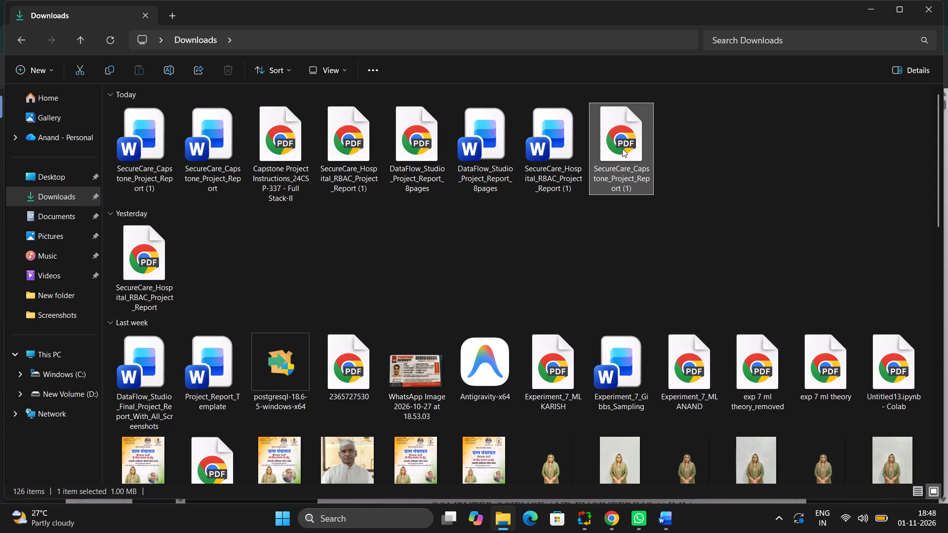
key(ctrl+c)
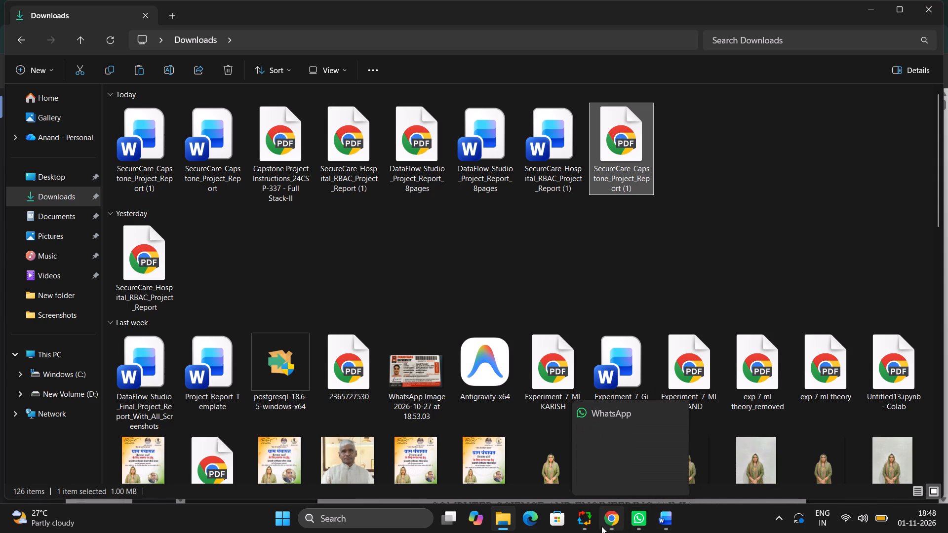
click(768, 223)
click(637, 159)
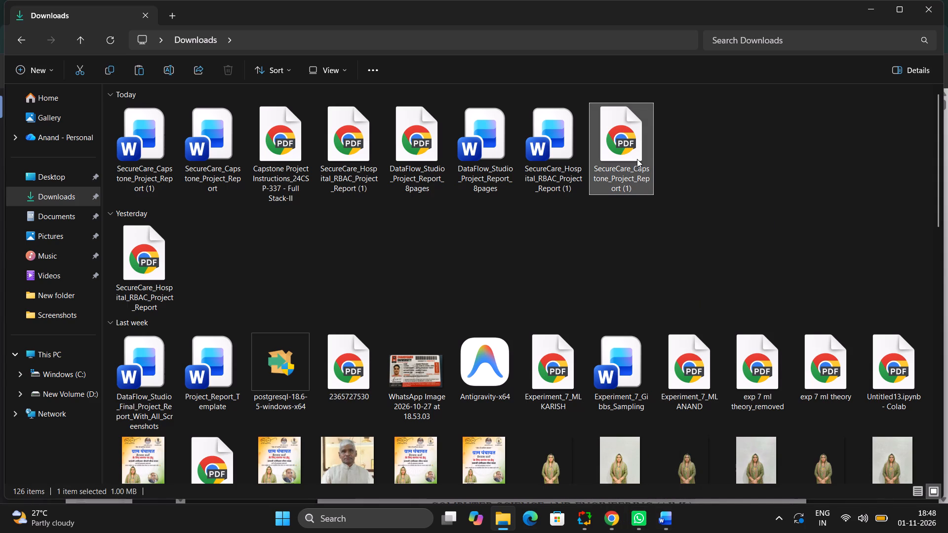
key(F2)
key(BackSpace)
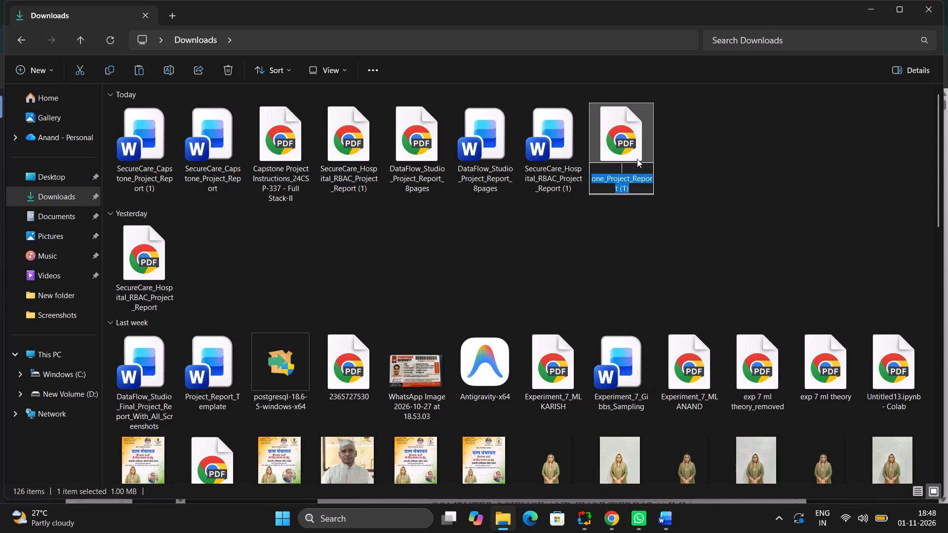
text(FULL STACK REPORT)
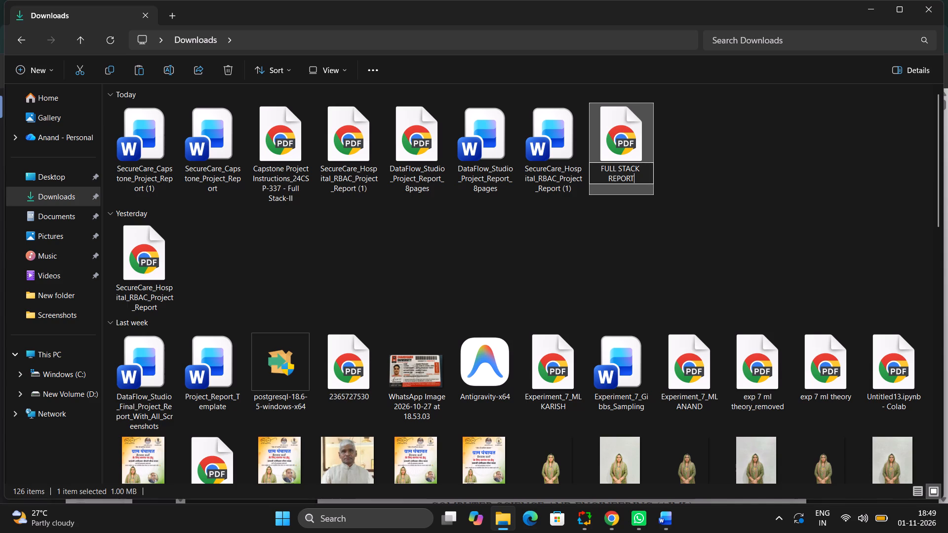
key(Return)
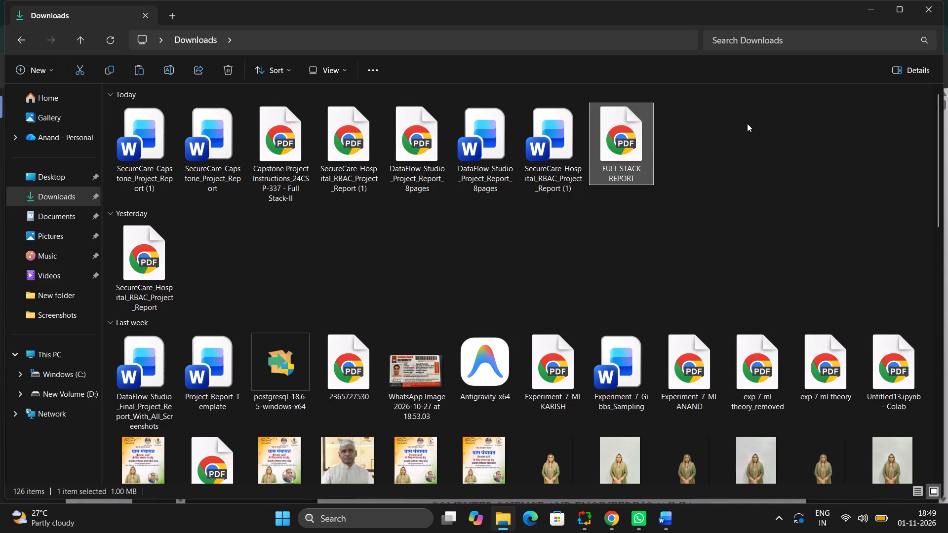
Copy the FULL STACK REPORT PDF from the Downloads folder.
key(ctrl+c)
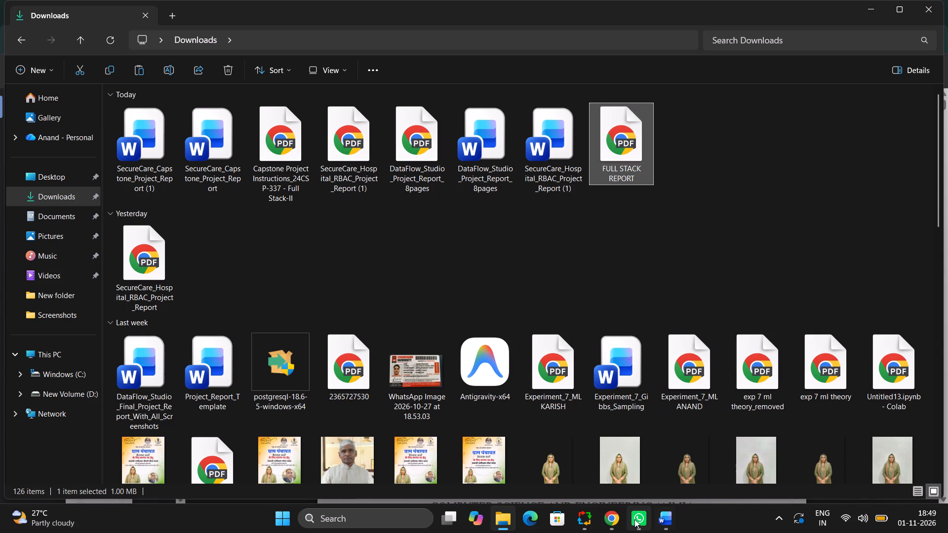
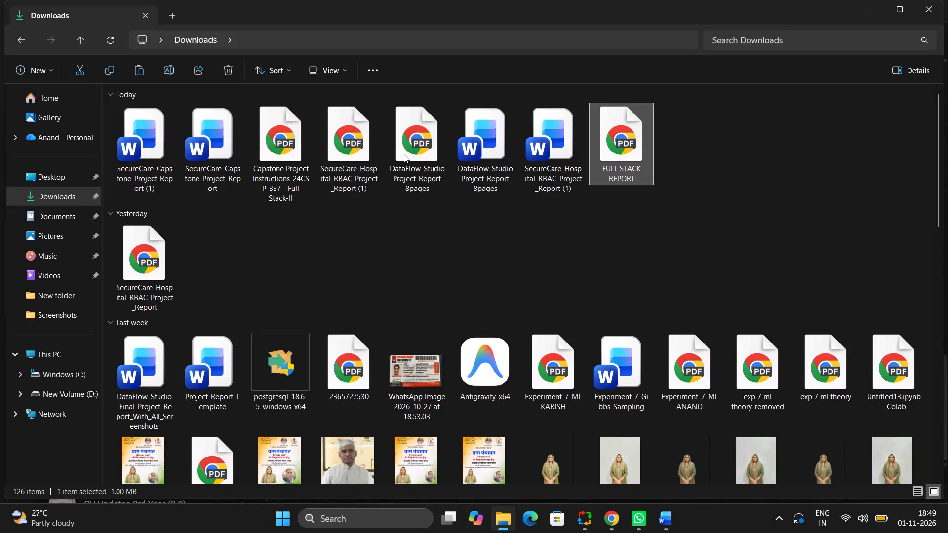
Open the PDF DataFlow_Studio_Project_Report_8pages from Downloads and look through its cover page, feature, query console and testing sections.
double_click(417, 143)
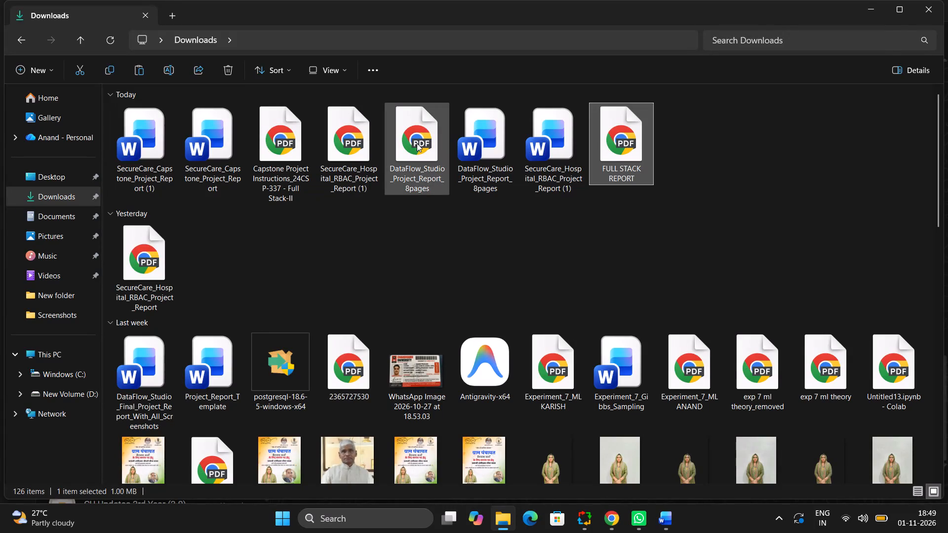
scroll(360, 382, down, 3)
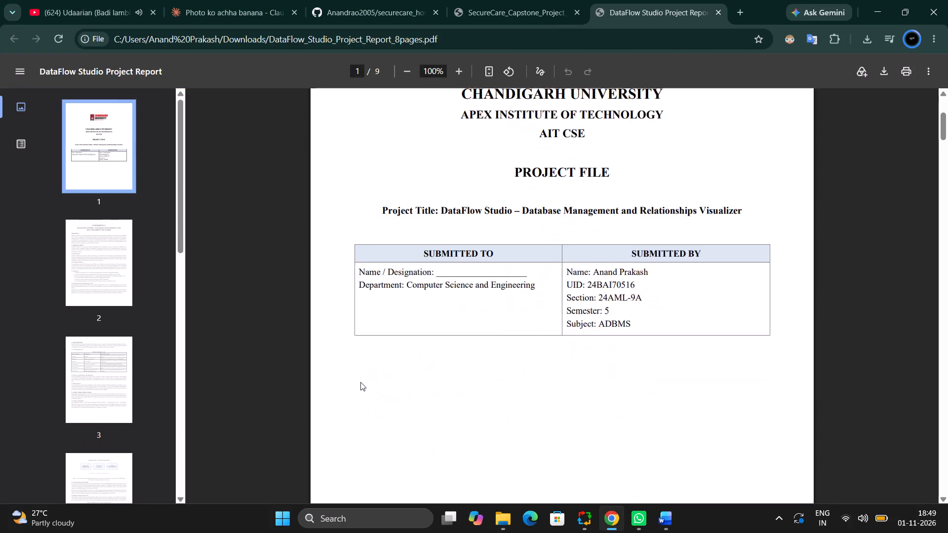
scroll(360, 382, down, 13)
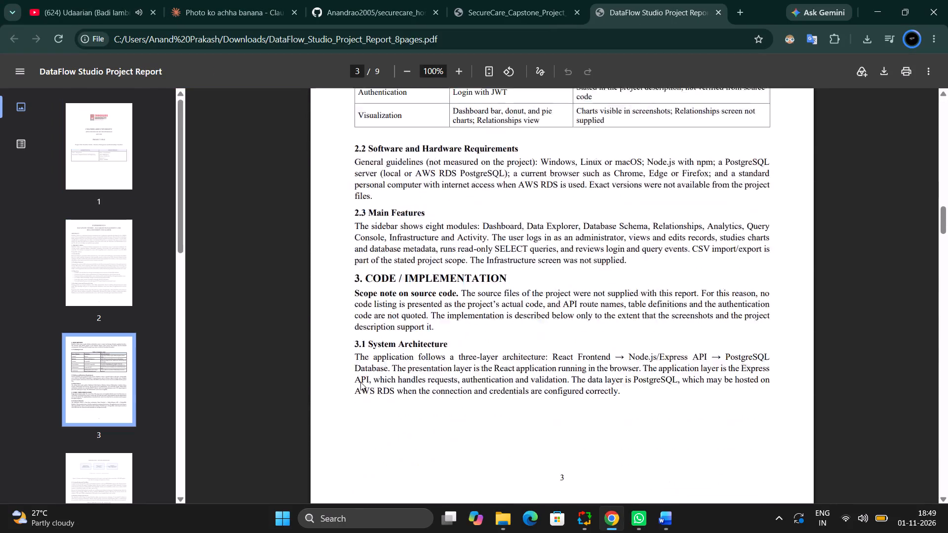
scroll(360, 382, down, 13)
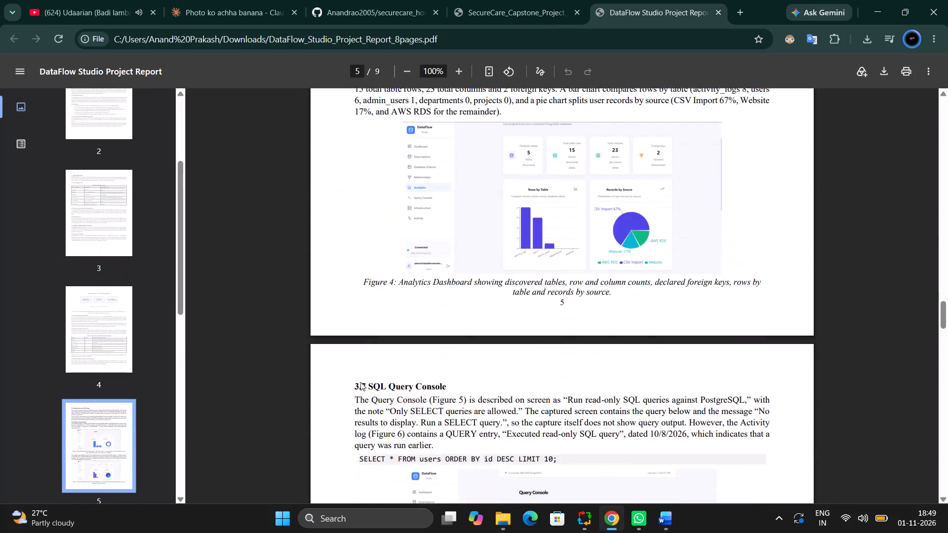
scroll(360, 382, down, 13)
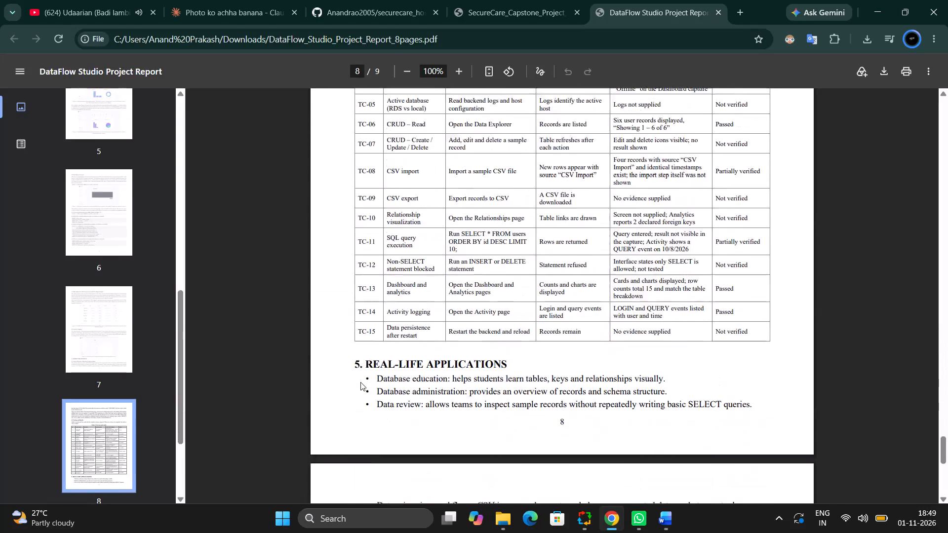
scroll(360, 382, down, 4)
click(869, 18)
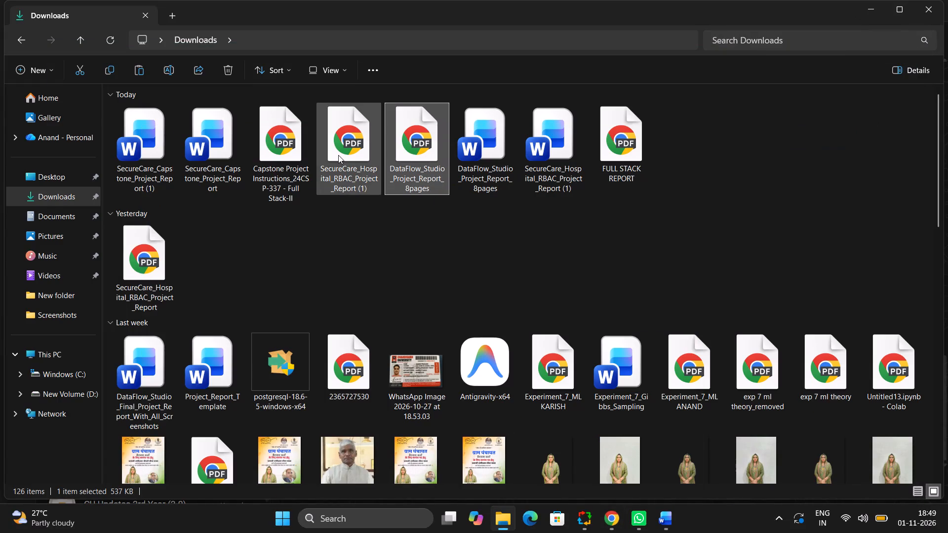
Open the PDF SecureCare_Hospital_RBAC_Project_Report (1) from Downloads and check its cover page, submission table and Experiment 9 sections.
double_click(348, 154)
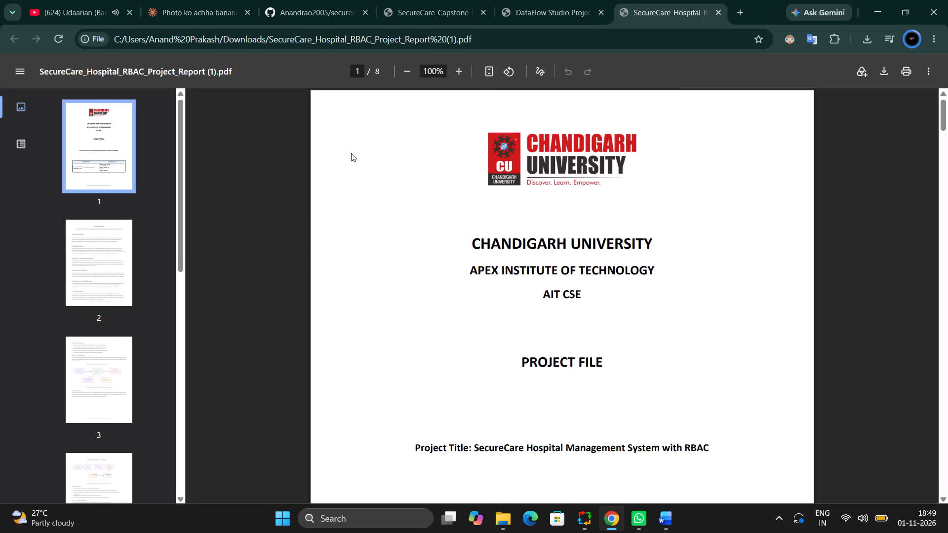
scroll(449, 275, down, 3)
scroll(449, 275, up, 2)
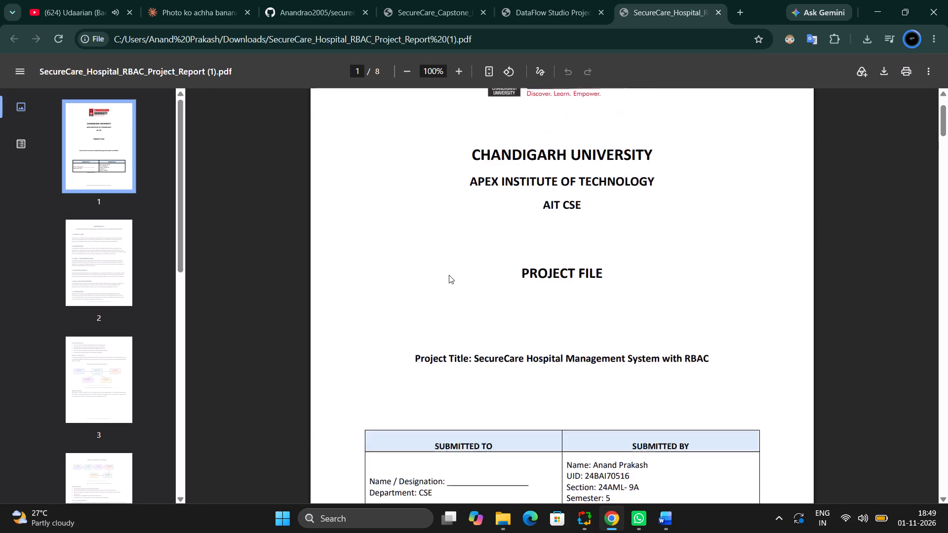
scroll(449, 275, up, 1)
scroll(449, 275, down, 3)
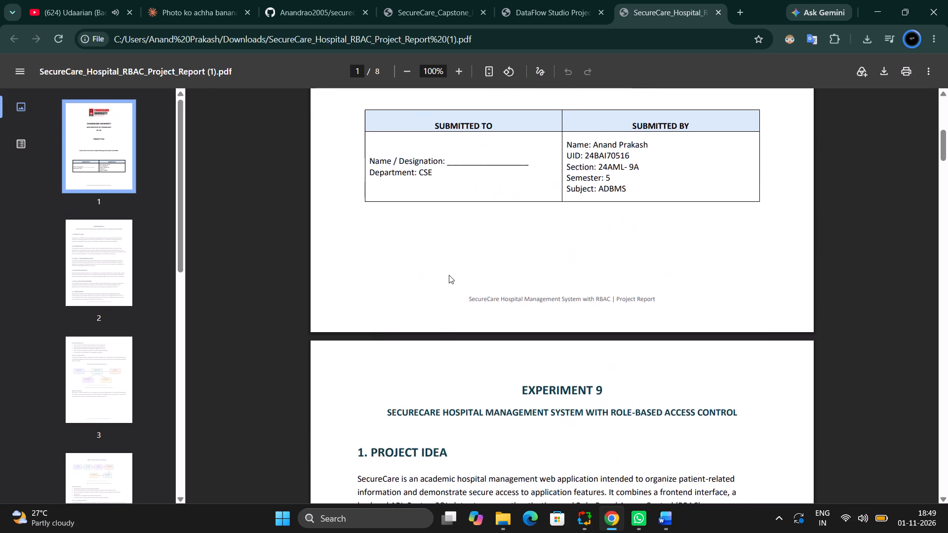
scroll(449, 275, down, 5)
click(880, 0)
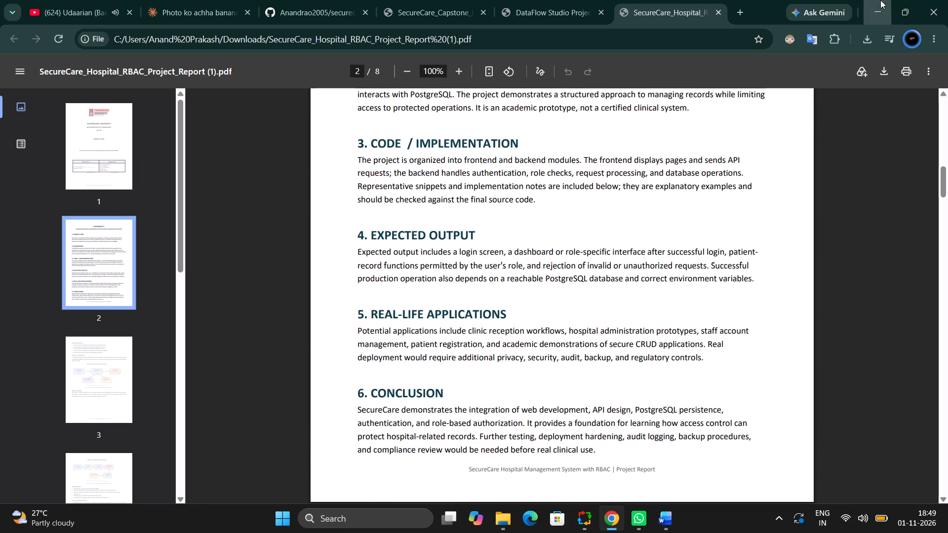
Rename the PDFs DataFlow_Studio_Project_Report_8pages and SecureCare_Hospital_RBAC_Project_Report (1) together with the base name ADBMS 9 REPORT.
ctrl+click(416, 160)
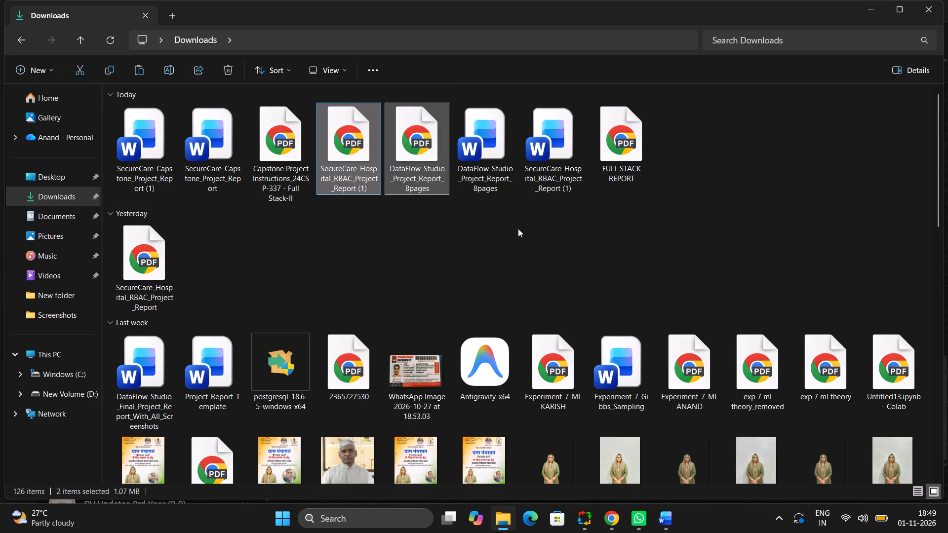
key(F2)
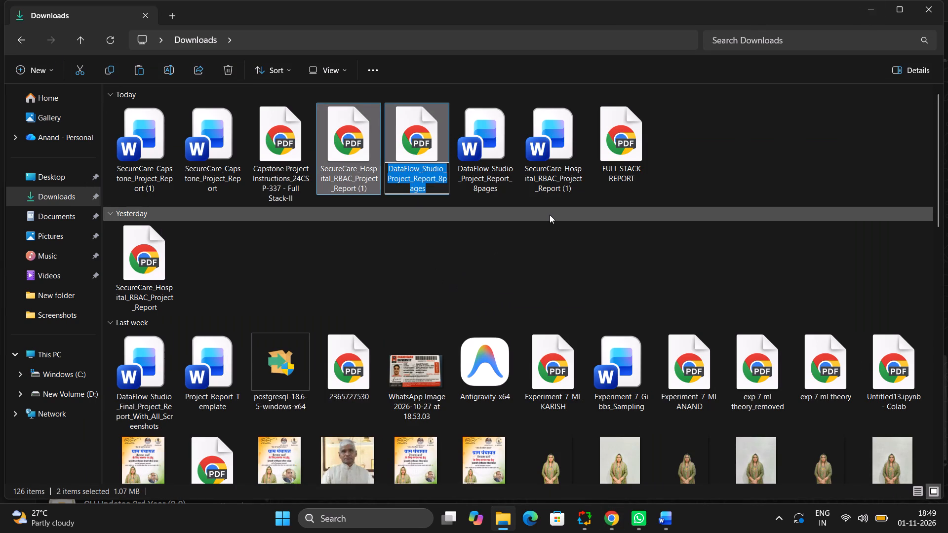
key(BackSpace)
text(ADBMS)
key(space)
text(9)
key(space)
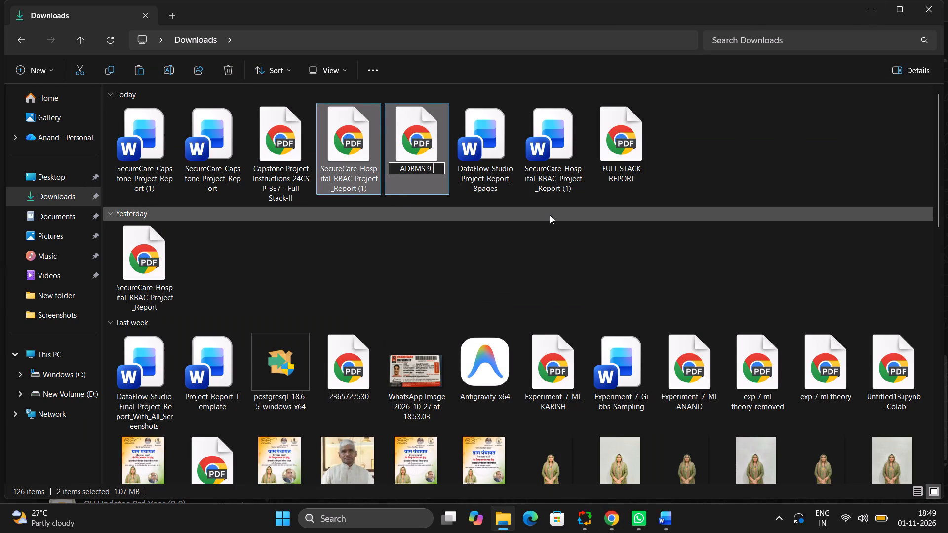
text(REPORT)
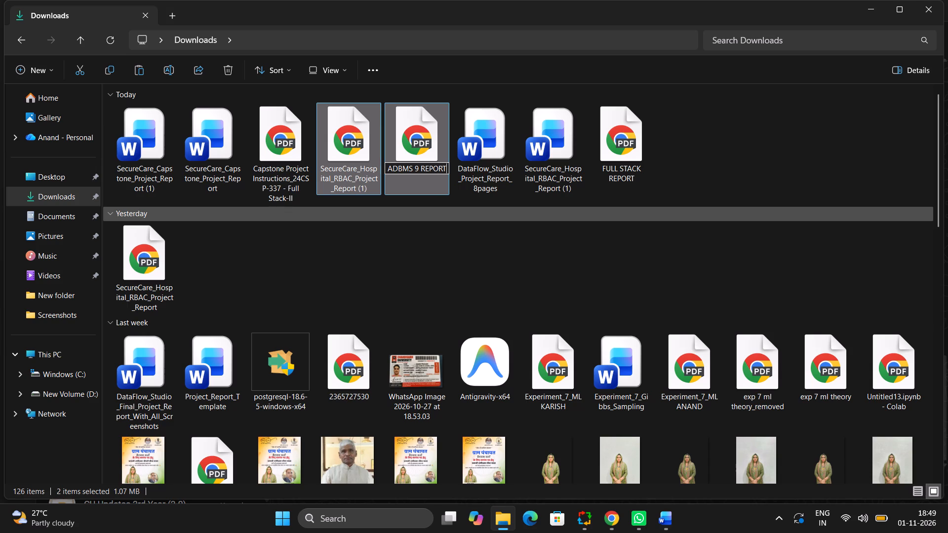
key(Return)
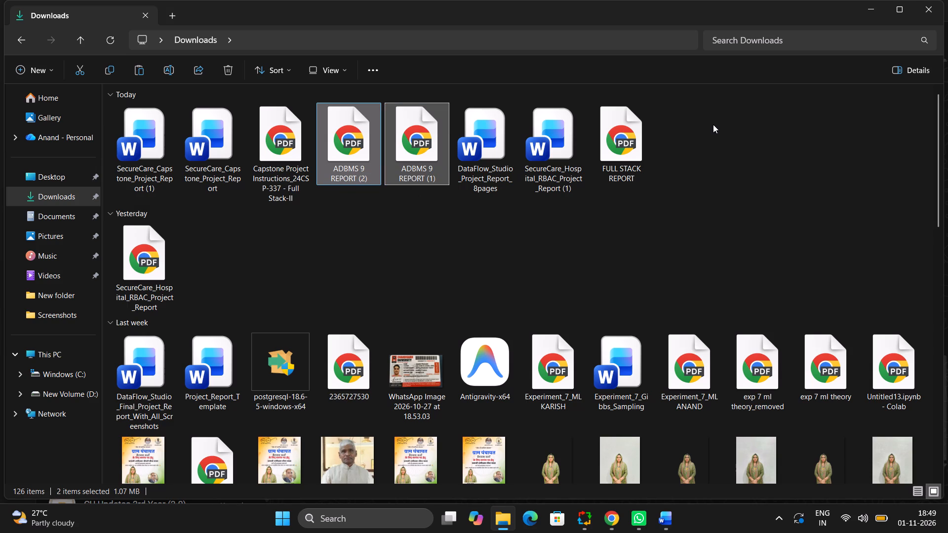
click(713, 124)
Rename the PDF ADBMS 9 REPORT (2) as ADBMS 10 REPORT, without the number suffix.
click(346, 167)
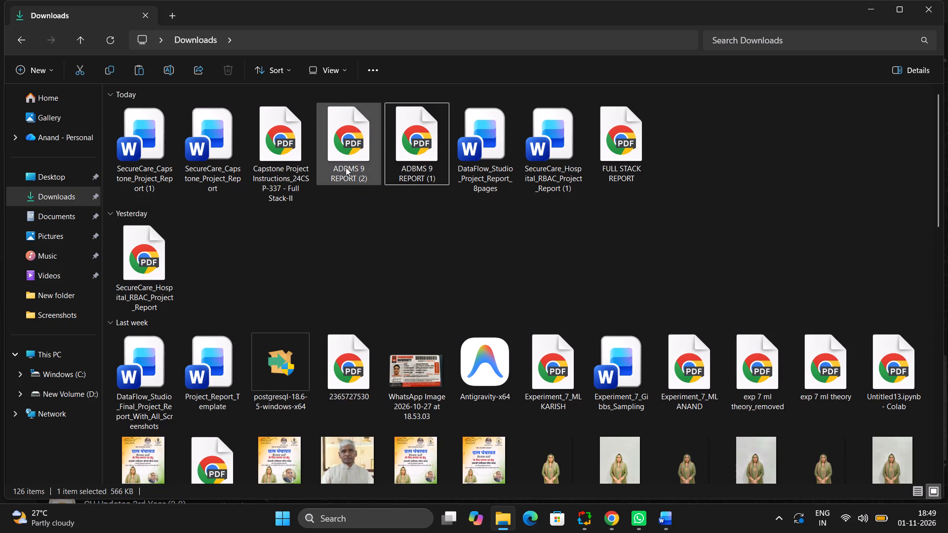
key(F2)
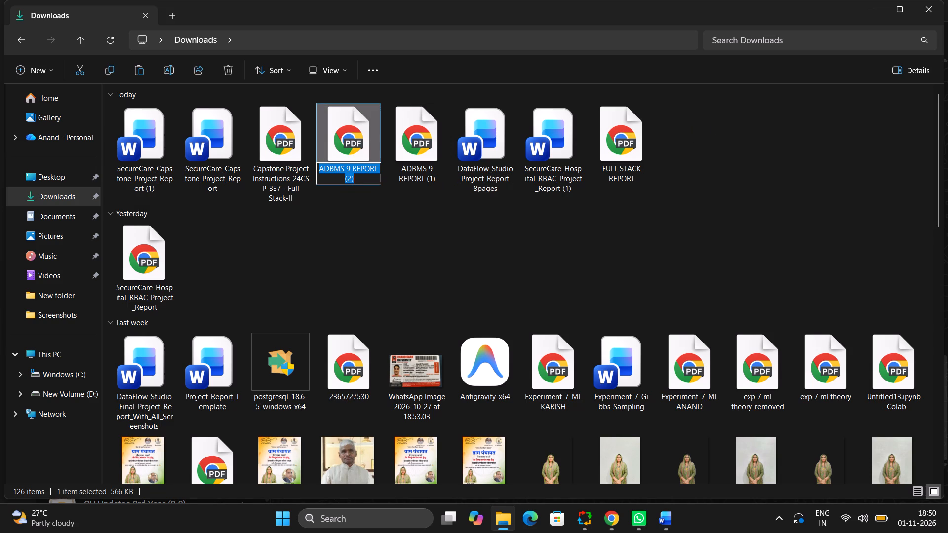
click(348, 169)
key(BackSpace)
text(10)
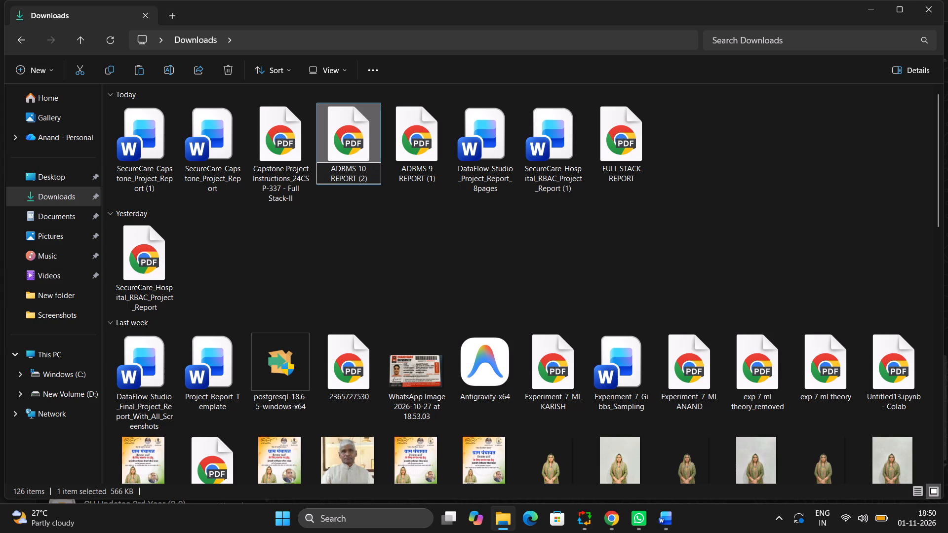
key(Down)
key(Right)
key(BackSpace)
key(BackSpace)
key(BackSpace)
key(Return)
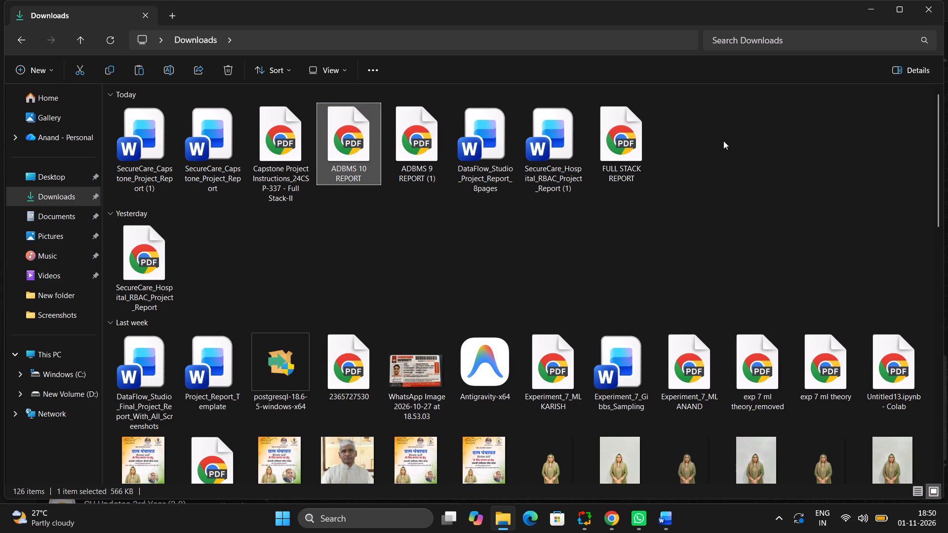
Remove the (1) suffix from the other ADBMS PDF so that it is named ADBMS 9 REPORT.
click(428, 173)
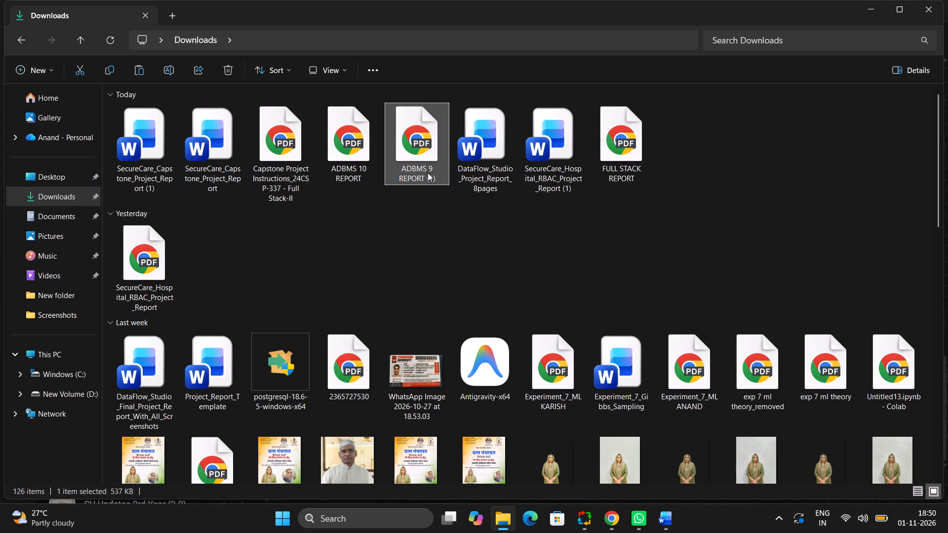
key(F2)
key(Right)
key(BackSpace)
key(BackSpace)
key(BackSpace)
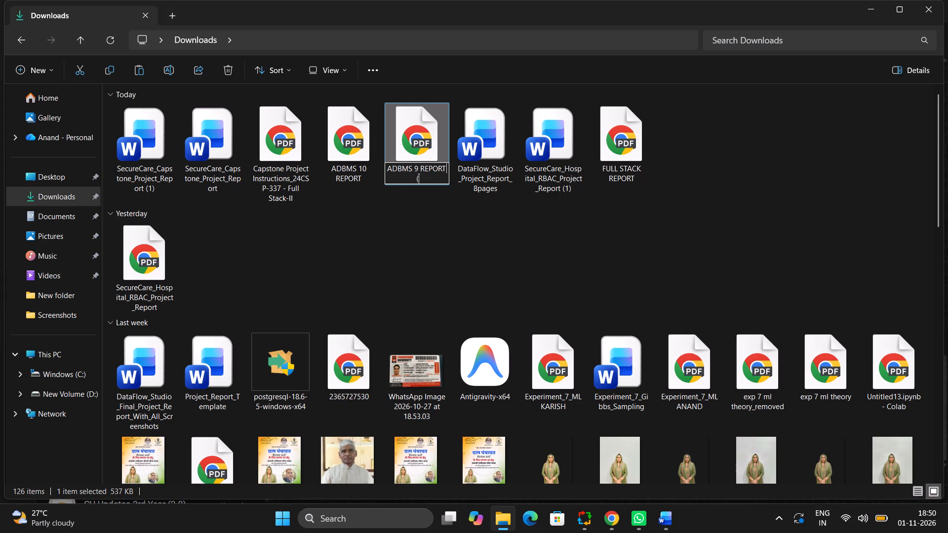
key(Return)
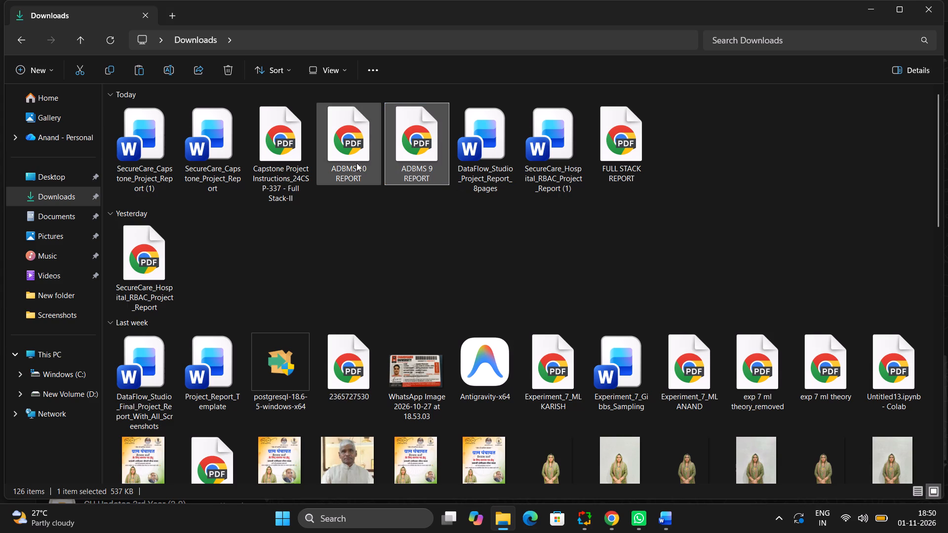
Copy the ADBMS 10 REPORT and ADBMS 9 REPORT PDFs together from the Downloads folder.
ctrl+click(351, 156)
key(ctrl+c)
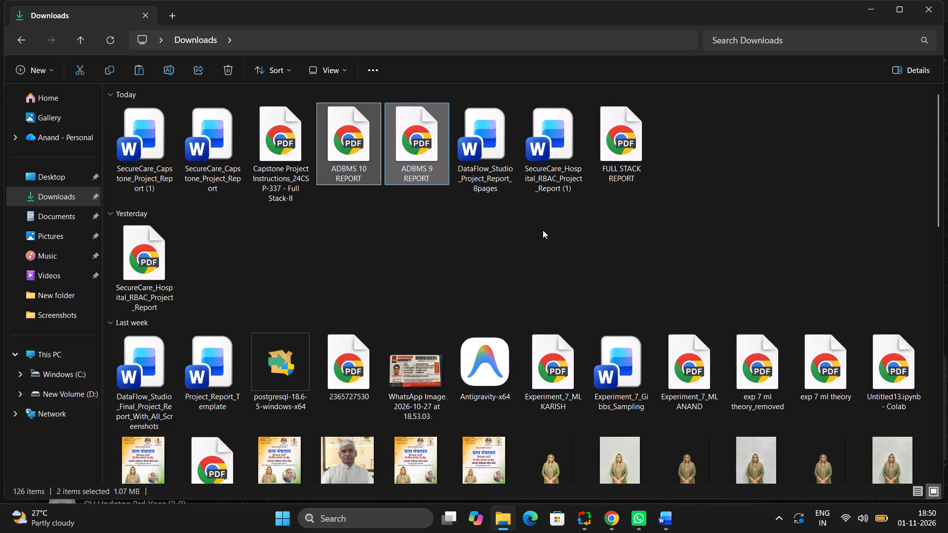
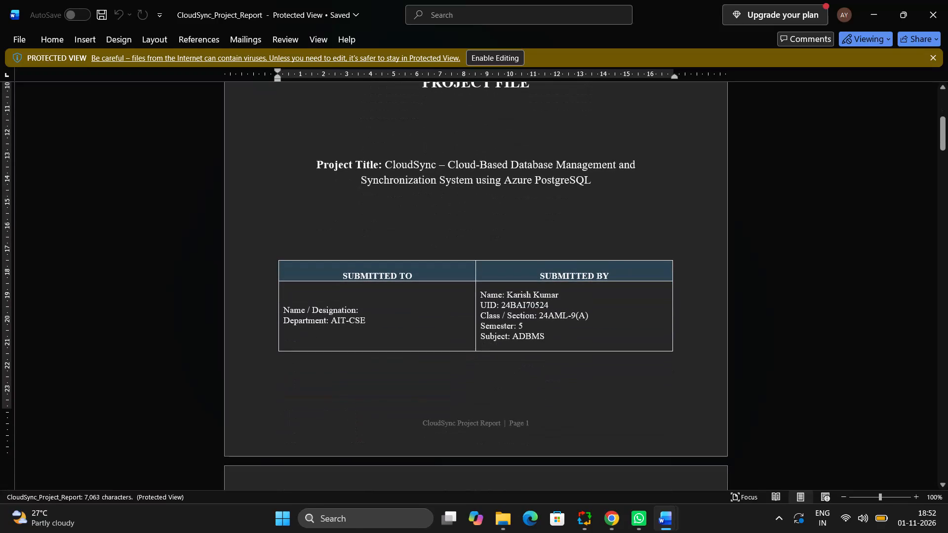
Look through the CloudSync project report from its cover page to the conclusion, and close the document.
scroll(499, 289, down, 5)
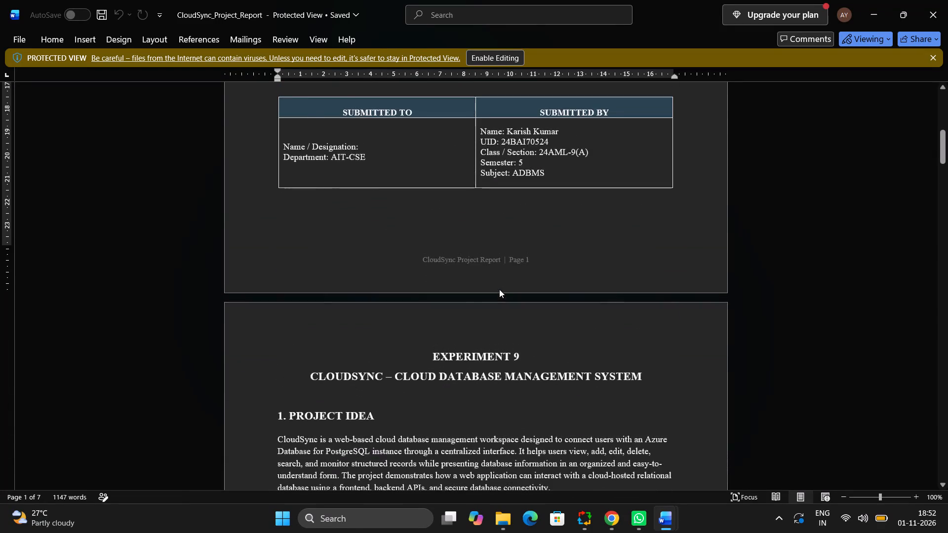
scroll(499, 289, down, 5)
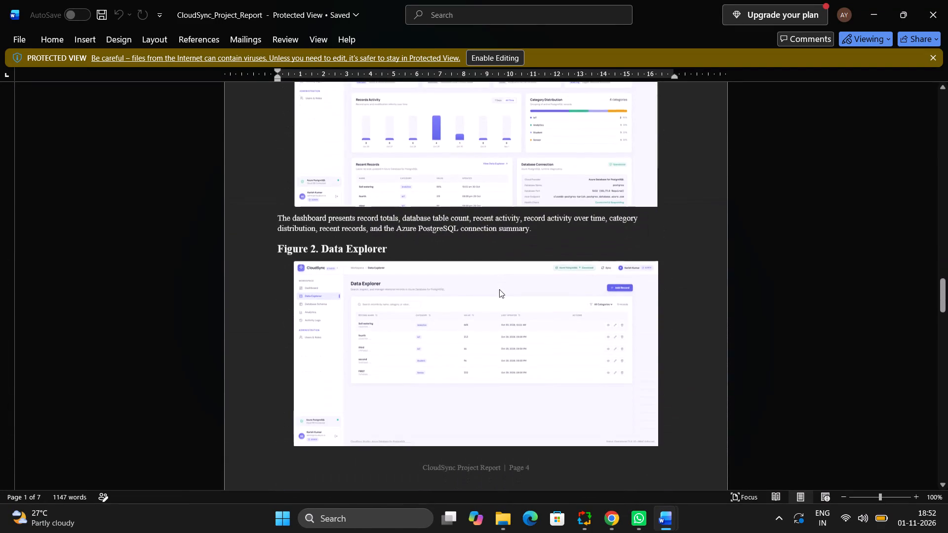
scroll(499, 289, down, 8)
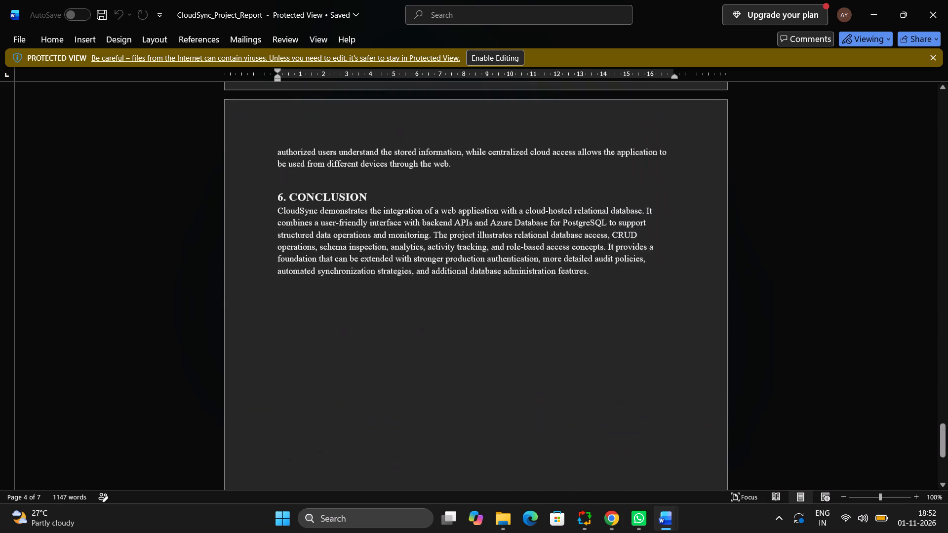
scroll(499, 289, down, 2)
click(947, 12)
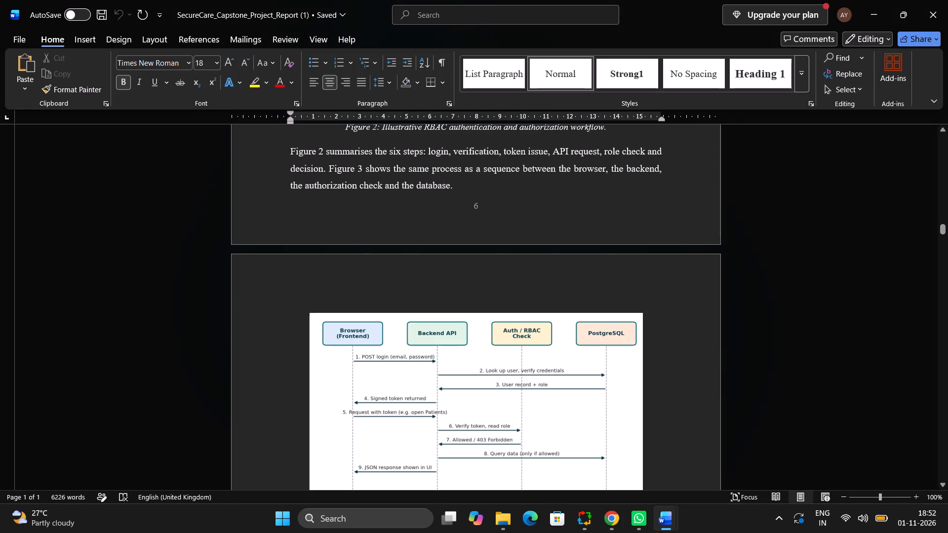
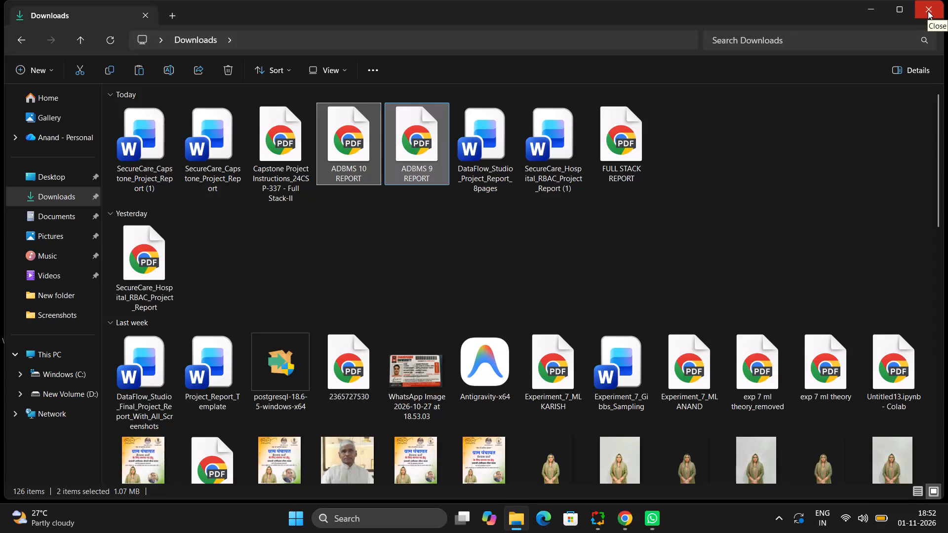
Close the Downloads folder window to return to the desktop.
click(928, 11)
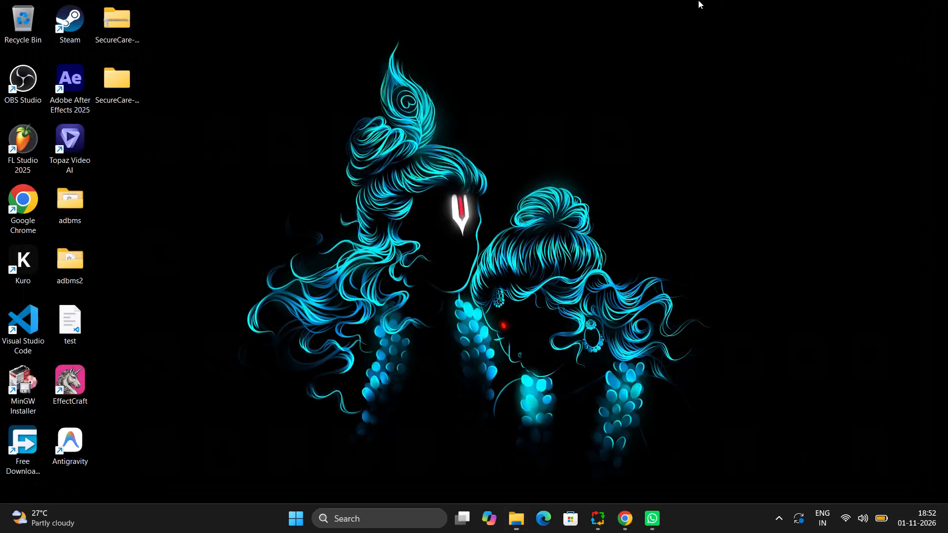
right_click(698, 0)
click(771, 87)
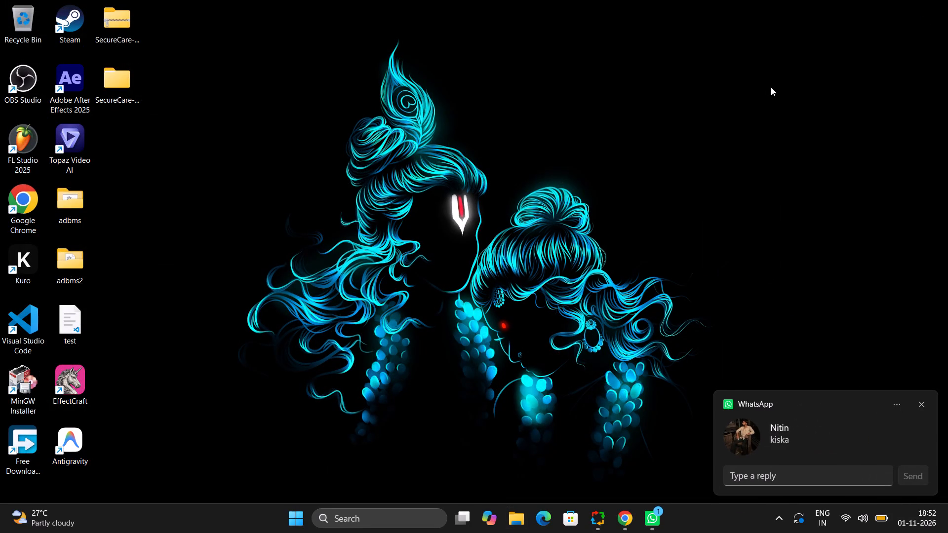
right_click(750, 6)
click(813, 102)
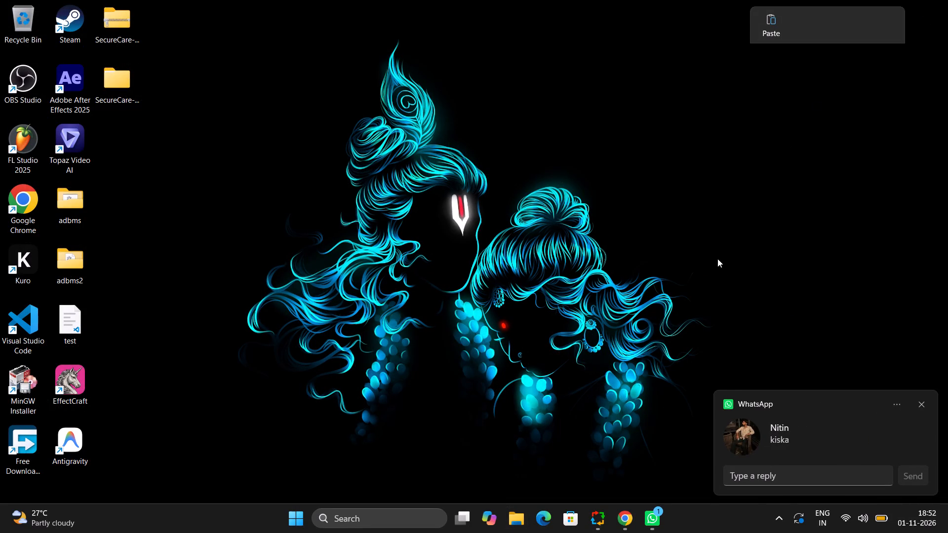